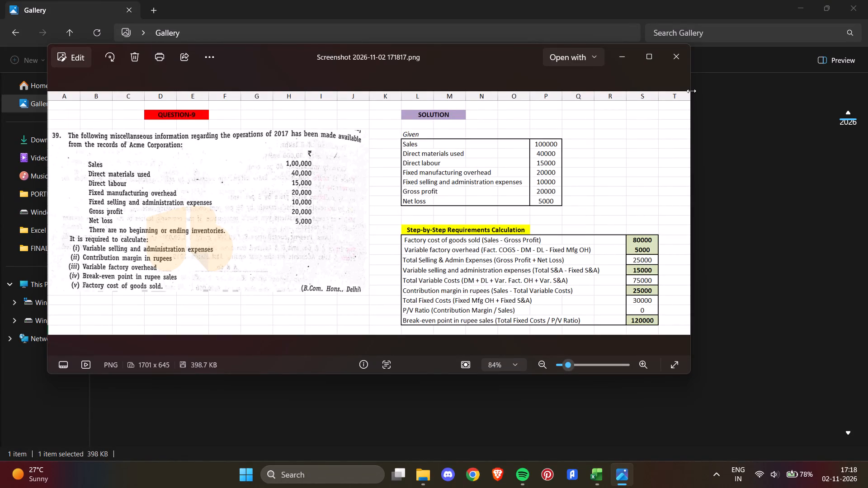
Close the preview of the Question 9 screenshot.
{"action": "left_click", "coordinate": [679, 51]}
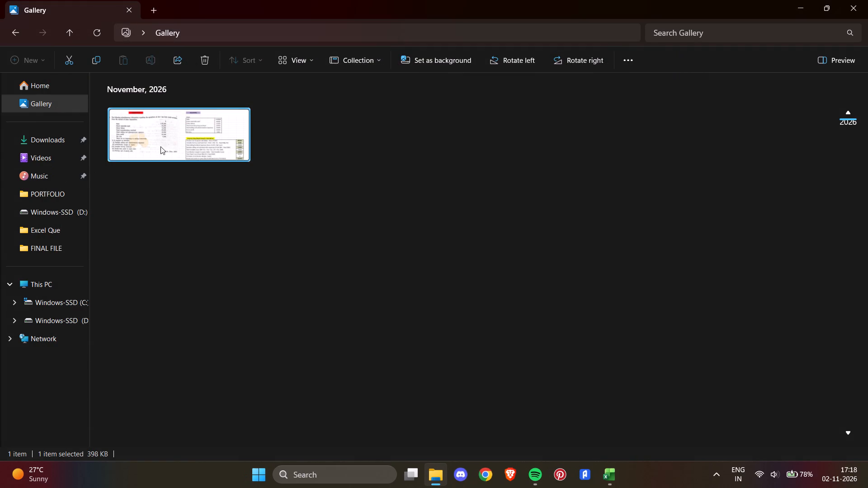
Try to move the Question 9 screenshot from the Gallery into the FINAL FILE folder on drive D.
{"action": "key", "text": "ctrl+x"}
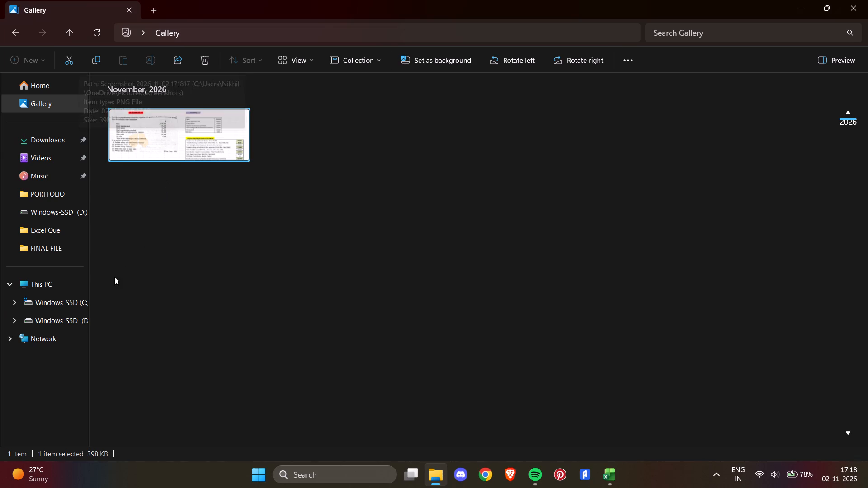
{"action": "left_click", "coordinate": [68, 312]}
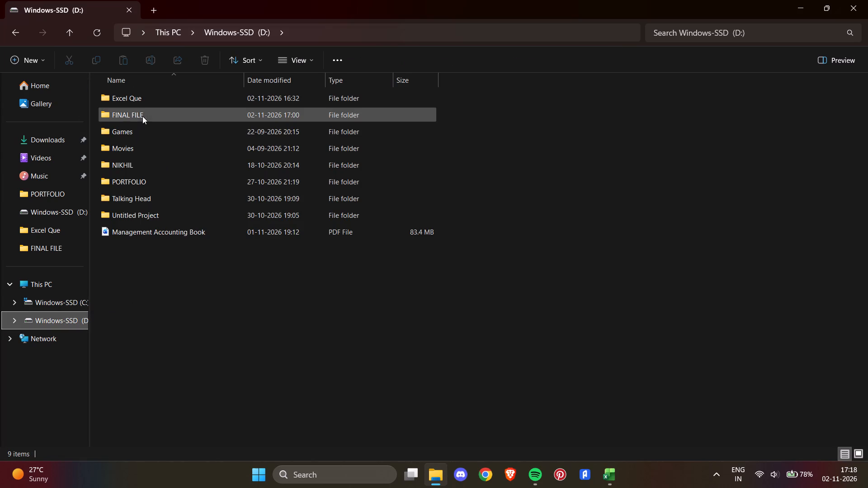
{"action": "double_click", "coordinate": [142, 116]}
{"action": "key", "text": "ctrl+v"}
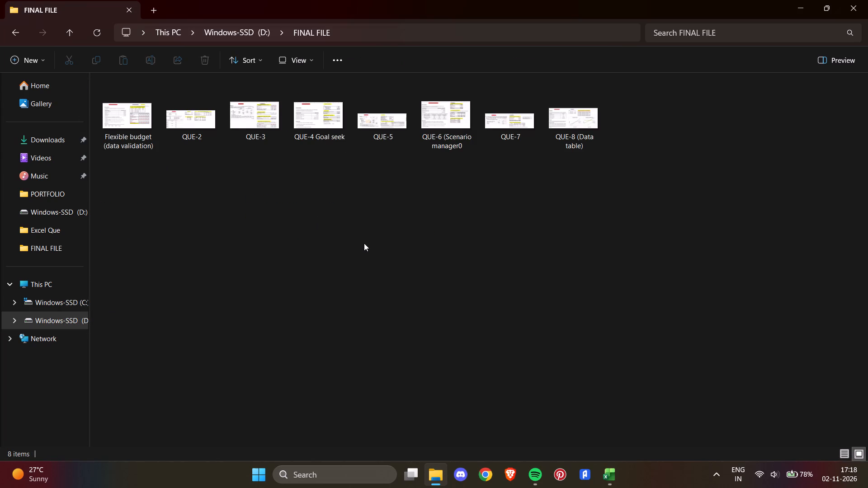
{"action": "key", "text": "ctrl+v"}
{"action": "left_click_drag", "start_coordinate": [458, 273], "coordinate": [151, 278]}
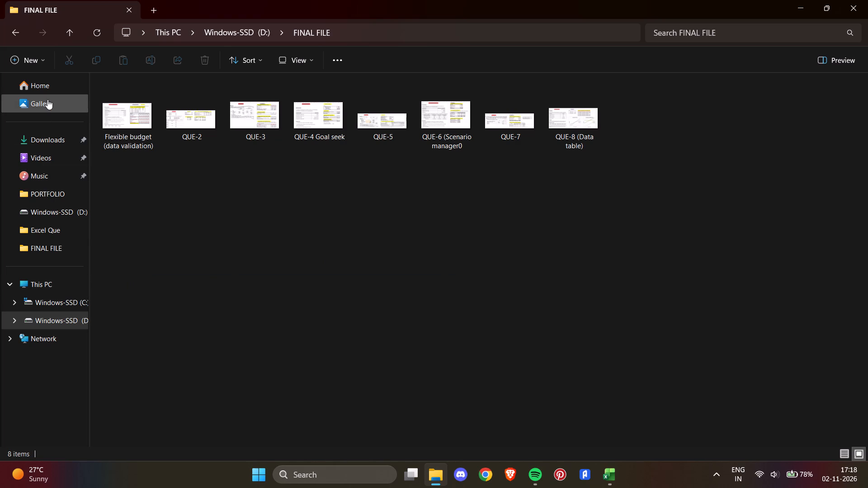
Move the Question 9 screenshot from the Gallery into the FINAL FILE folder.
{"action": "left_click", "coordinate": [47, 99]}
{"action": "right_click", "coordinate": [174, 145]}
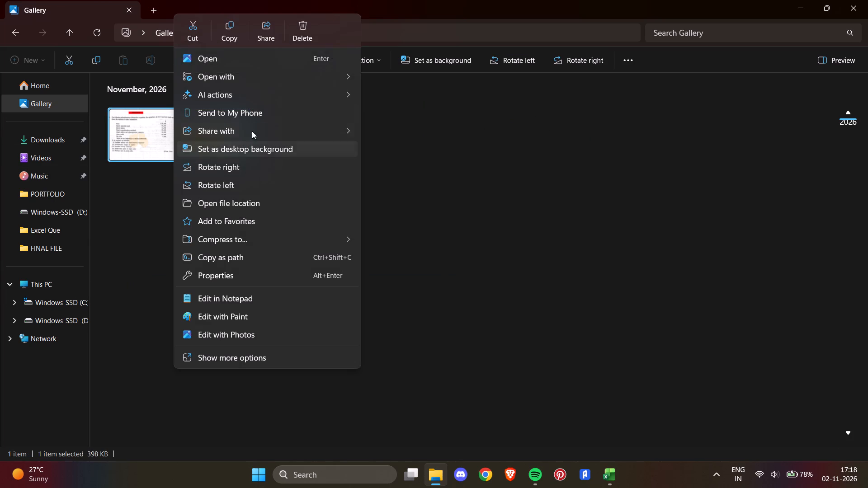
{"action": "left_click", "coordinate": [193, 38]}
{"action": "left_click", "coordinate": [39, 242]}
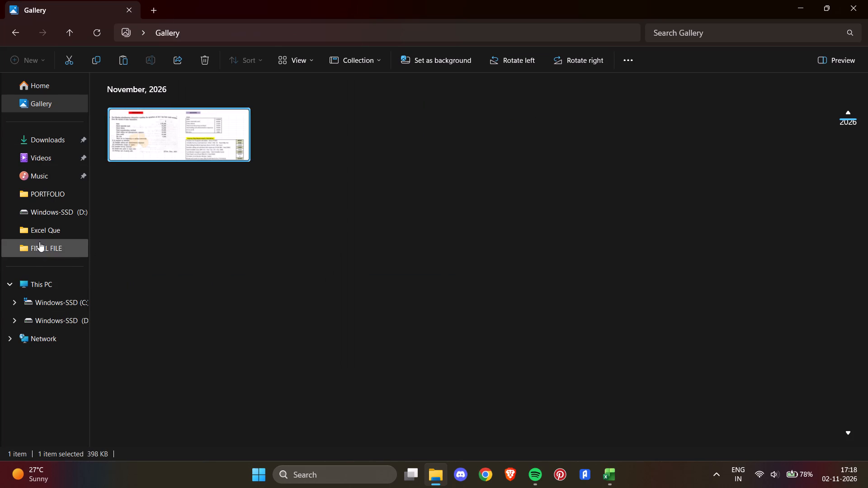
{"action": "key", "text": "ctrl+v"}
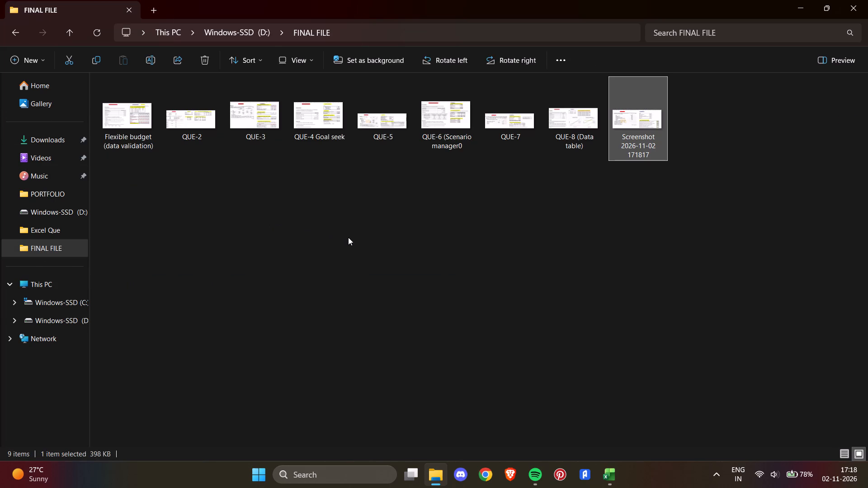
Rename the moved screenshot in the FINAL FILE folder as QUE-9.
{"action": "key", "text": "F2"}
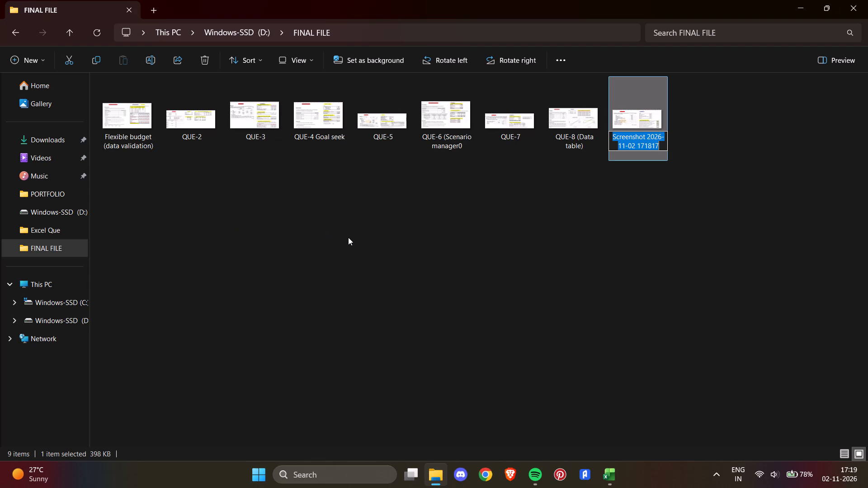
{"action": "key", "text": "BackSpace"}
{"action": "type", "text": "QUE-9"}
{"action": "key", "text": "Return"}
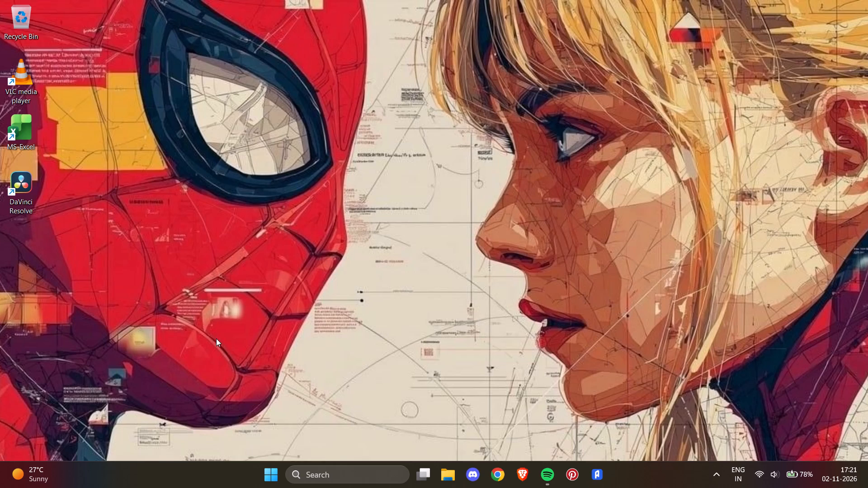
Switch to Excel and open the recent workbook Heina_CVP_Analysis_Solution.
{"action": "double_click", "coordinate": [19, 127]}
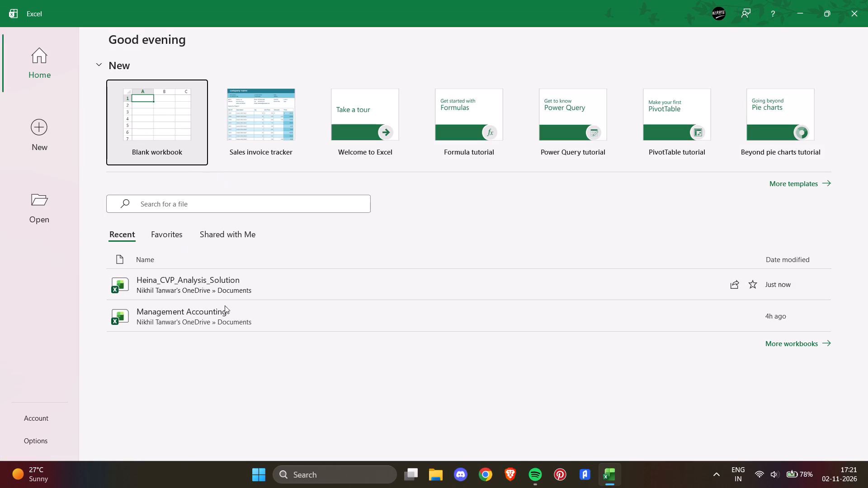
{"action": "double_click", "coordinate": [298, 288]}
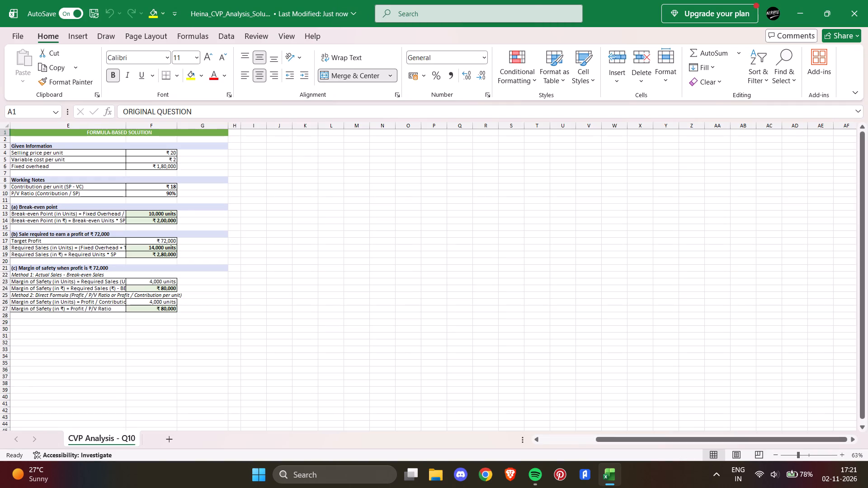
Add a new worksheet and enter the heading QUESTION-10 in cell D2.
{"action": "left_click", "coordinate": [164, 441]}
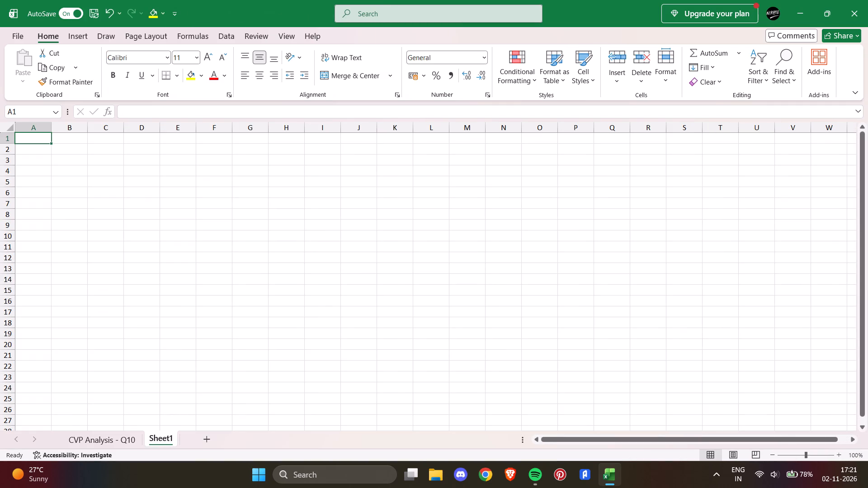
{"action": "left_click", "coordinate": [147, 152]}
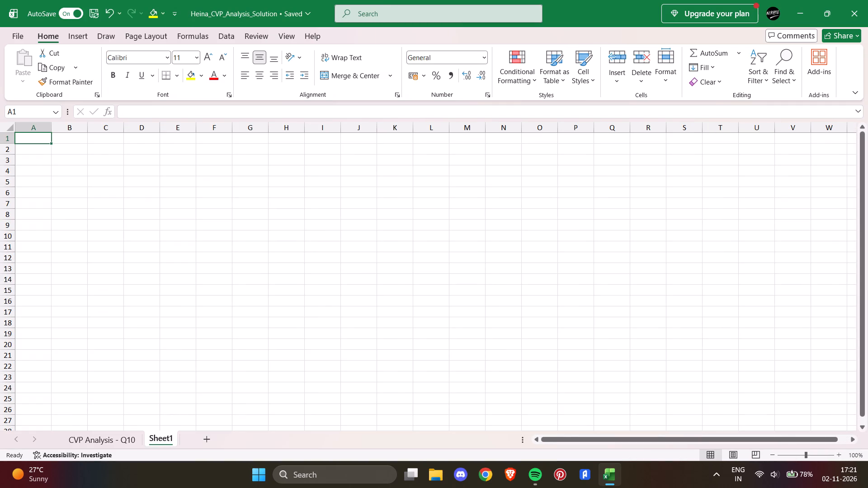
{"action": "type", "text": "QUESTION"}
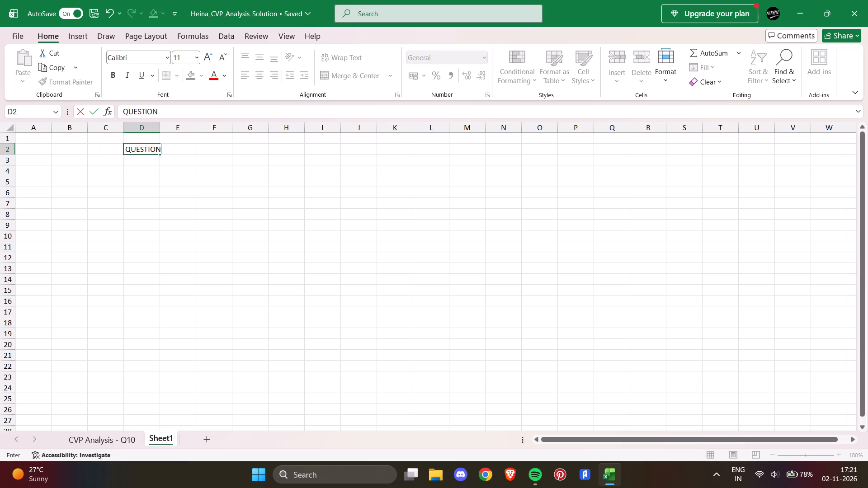
{"action": "type", "text": "-10"}
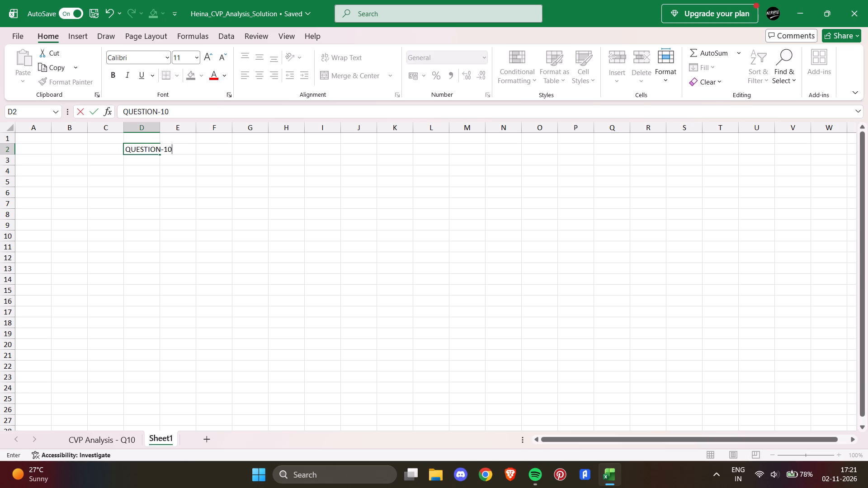
{"action": "key", "text": "Return"}
Format the QUESTION-10 heading with a red fill, merge and centre it across D2:E2, and make it bold.
{"action": "left_click", "coordinate": [144, 152]}
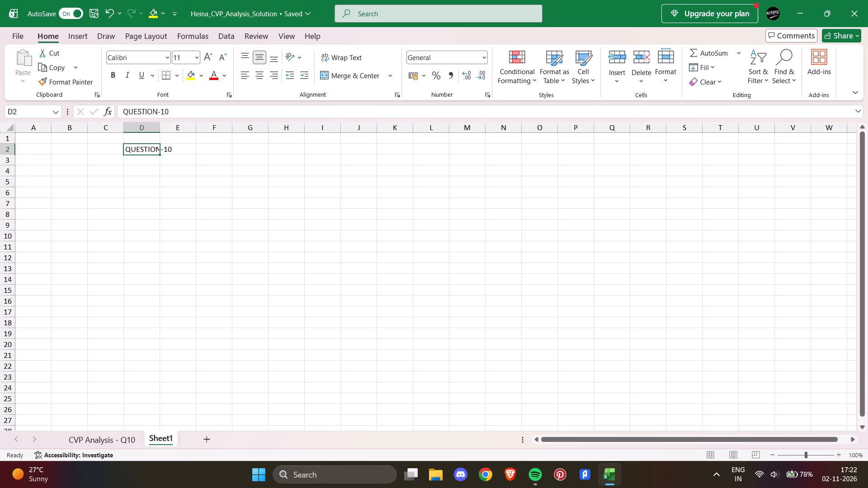
{"action": "left_click_drag", "start_coordinate": [132, 149], "coordinate": [174, 147]}
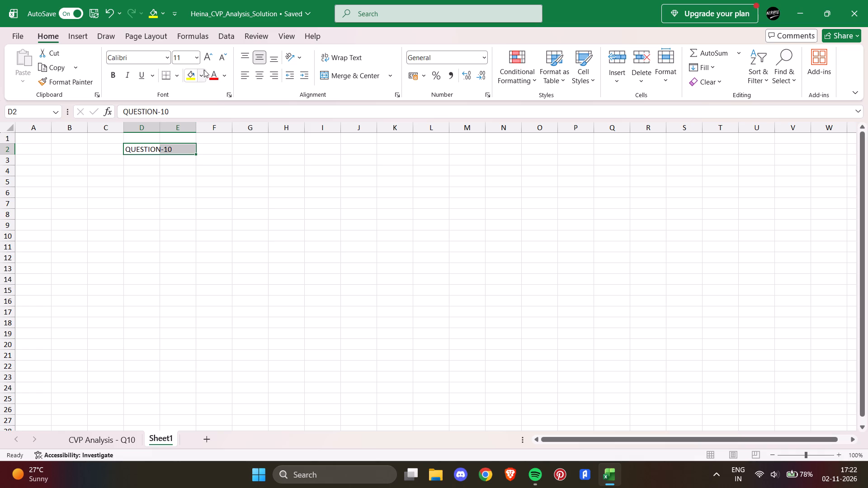
{"action": "left_click", "coordinate": [199, 78]}
{"action": "left_click", "coordinate": [208, 247]}
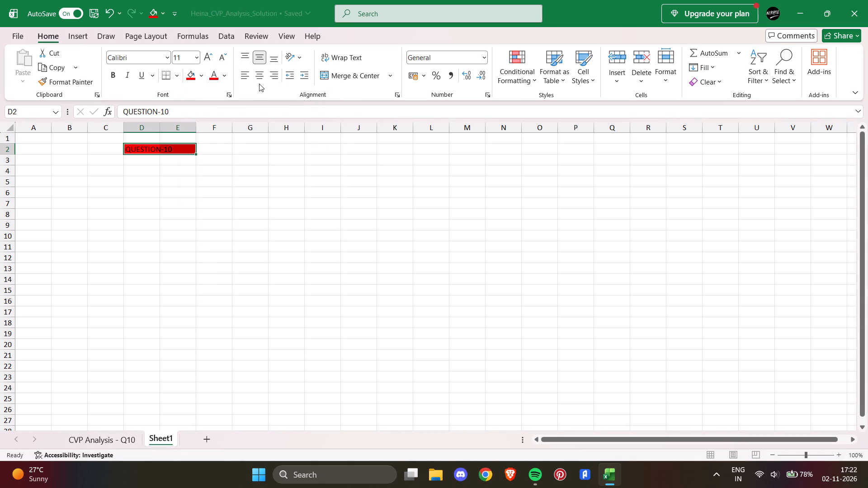
{"action": "left_click", "coordinate": [330, 74]}
{"action": "left_click", "coordinate": [116, 73]}
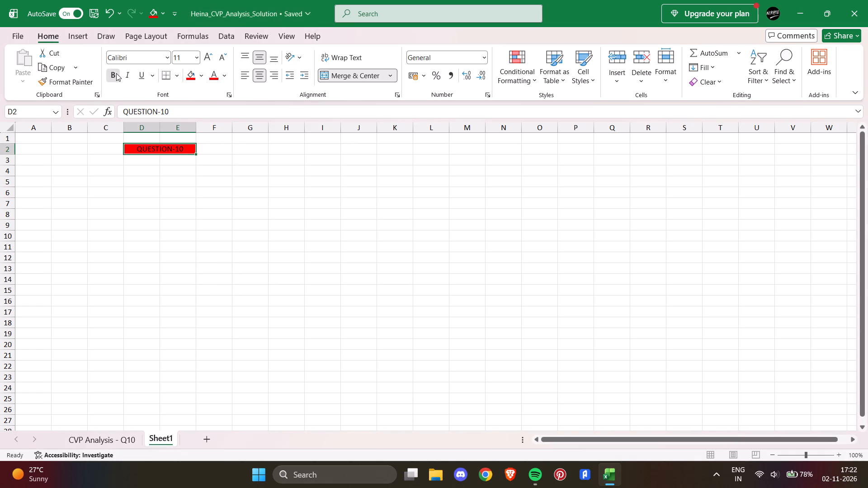
Insert the picture QUE-10 from the Excel Que folder on this device over the cells.
{"action": "left_click", "coordinate": [80, 34]}
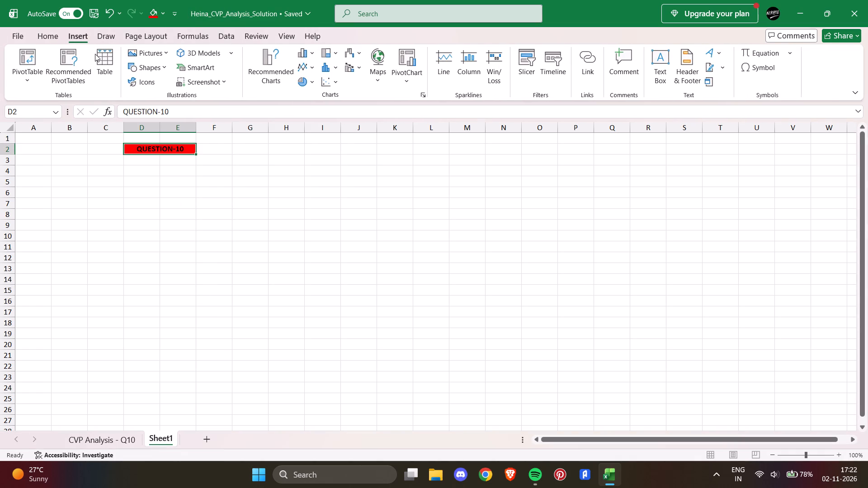
{"action": "left_click", "coordinate": [161, 54]}
{"action": "left_click", "coordinate": [174, 81]}
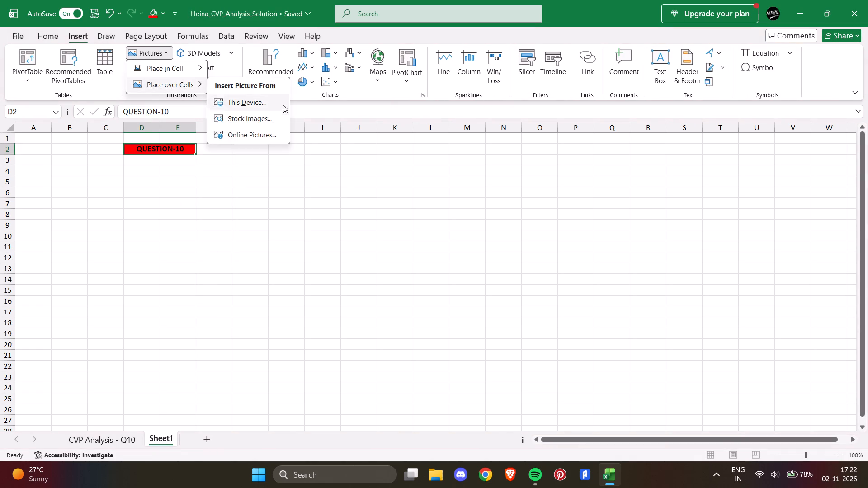
{"action": "left_click_drag", "start_coordinate": [269, 96], "coordinate": [236, 106]}
{"action": "left_click", "coordinate": [65, 196]}
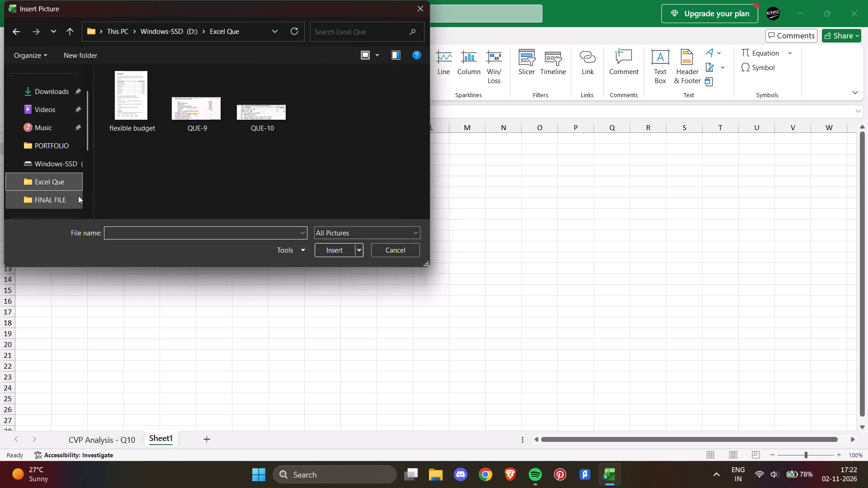
{"action": "left_click", "coordinate": [261, 119]}
{"action": "left_click", "coordinate": [340, 253]}
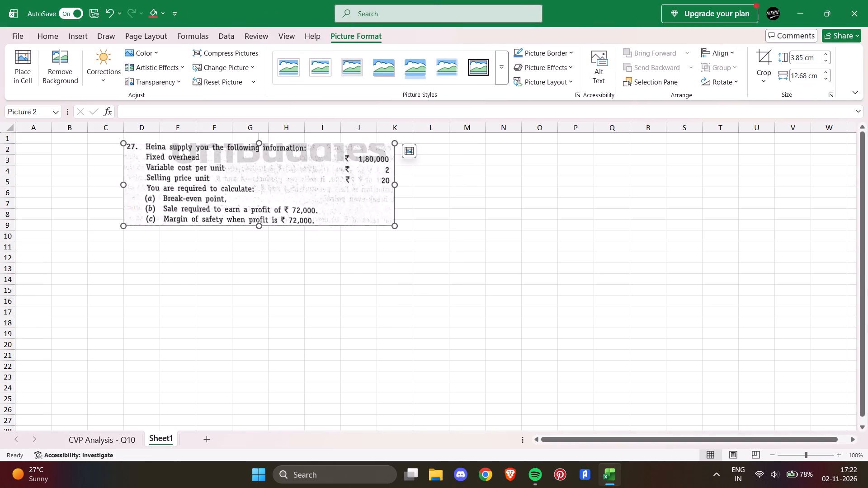
Move the question picture below the QUESTION-10 heading so its upper corner sits at cell A4.
{"action": "left_click_drag", "start_coordinate": [252, 186], "coordinate": [124, 217]}
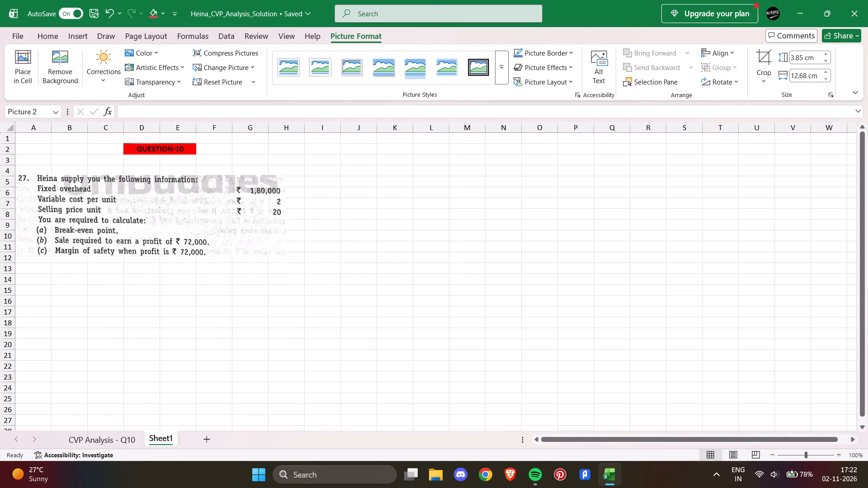
{"action": "left_click_drag", "start_coordinate": [124, 217], "coordinate": [118, 209]}
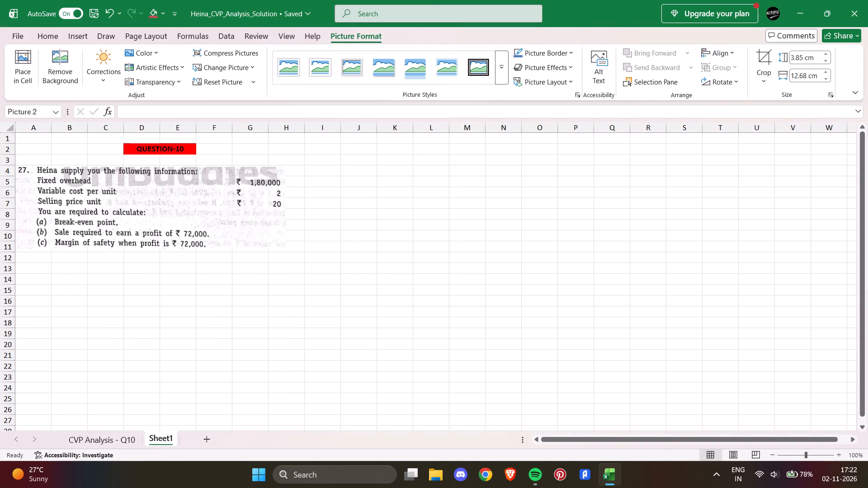
{"action": "left_click_drag", "start_coordinate": [118, 209], "coordinate": [118, 208]}
Resize the question picture to about 13.6 cm wide and 3.6 cm high, spanning columns A to H down to row 10.
{"action": "left_click_drag", "start_coordinate": [285, 210], "coordinate": [291, 210]}
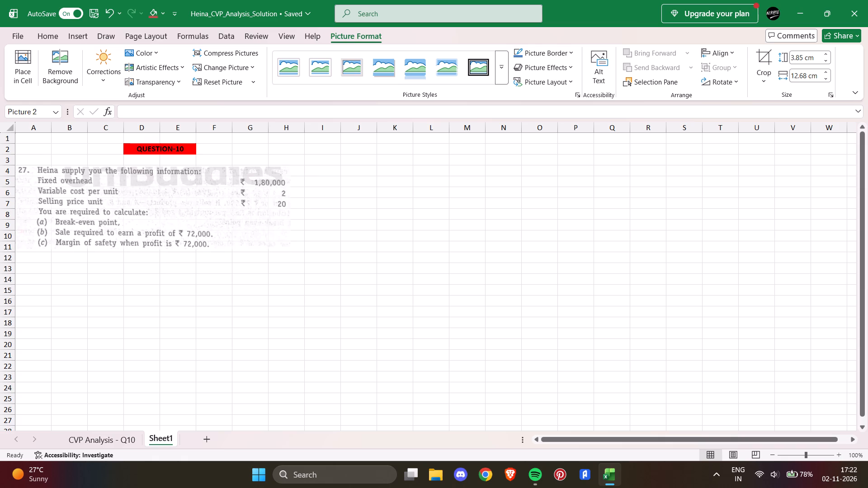
{"action": "left_click_drag", "start_coordinate": [291, 210], "coordinate": [307, 214]}
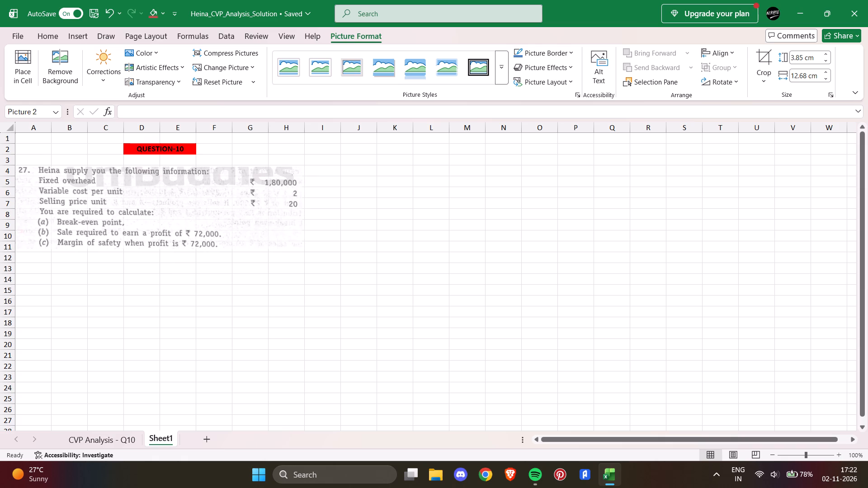
{"action": "left_click_drag", "start_coordinate": [307, 214], "coordinate": [305, 209]}
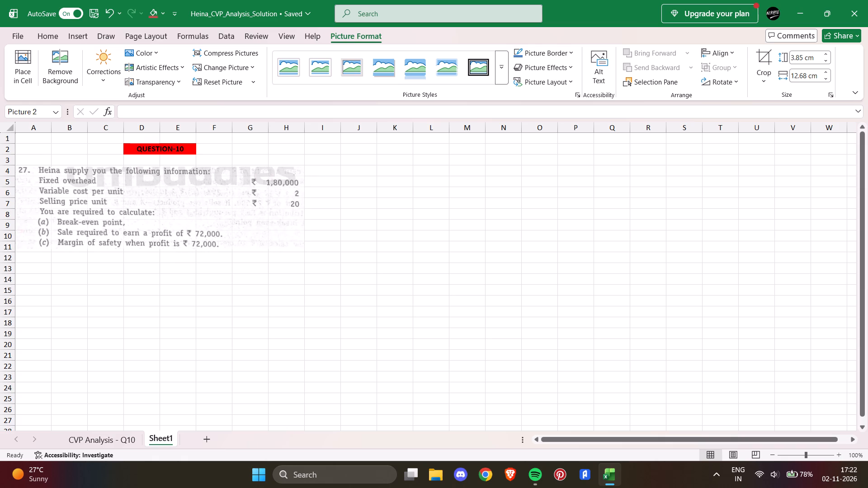
{"action": "left_click_drag", "start_coordinate": [305, 209], "coordinate": [305, 209]}
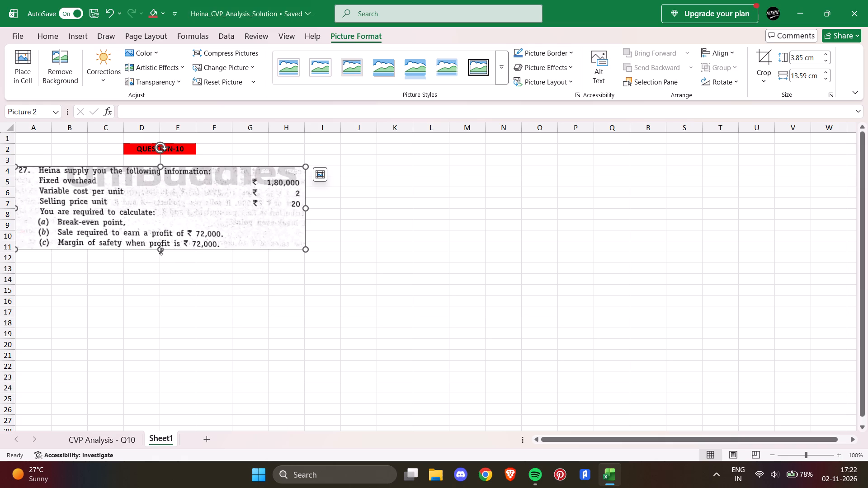
{"action": "left_click_drag", "start_coordinate": [159, 249], "coordinate": [158, 281]}
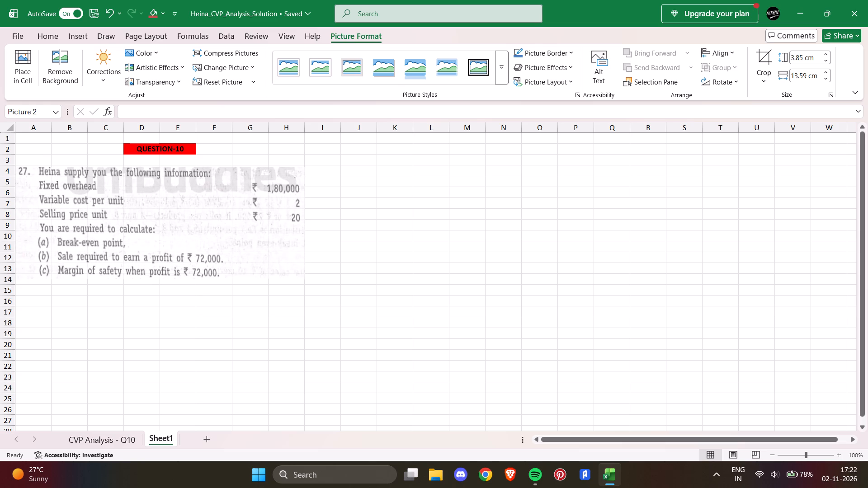
{"action": "left_click_drag", "start_coordinate": [158, 281], "coordinate": [155, 238]}
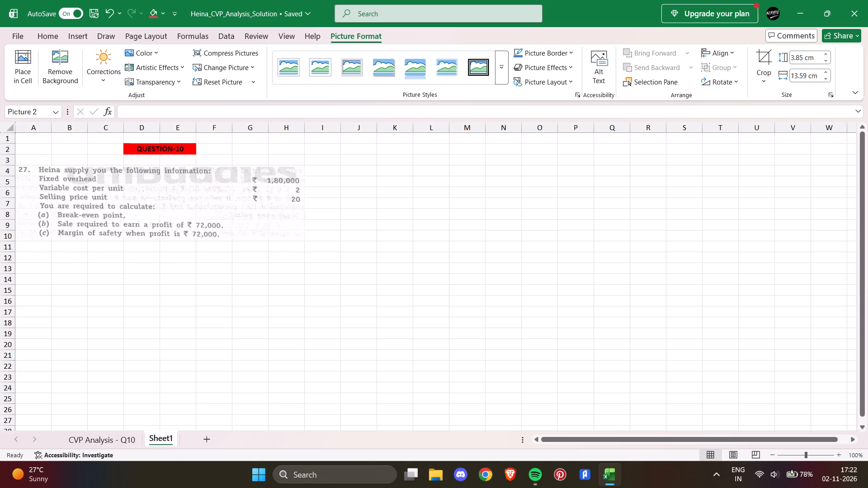
{"action": "left_click_drag", "start_coordinate": [155, 238], "coordinate": [165, 238]}
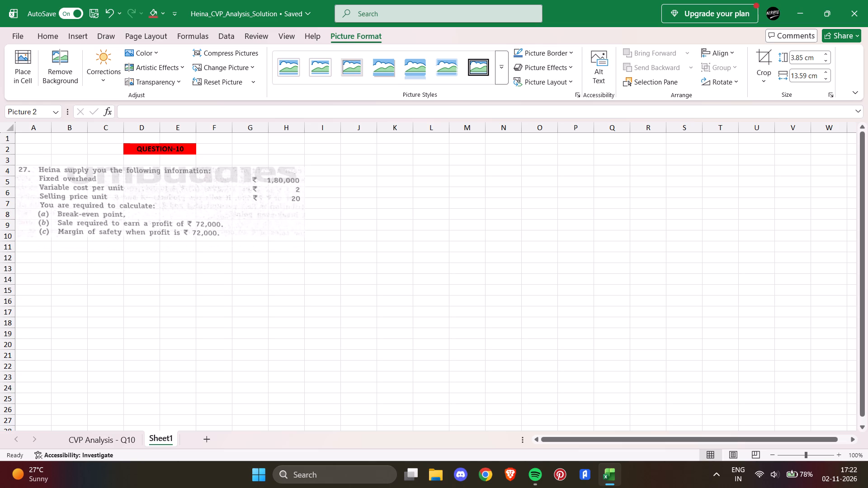
{"action": "left_click_drag", "start_coordinate": [165, 238], "coordinate": [160, 239]}
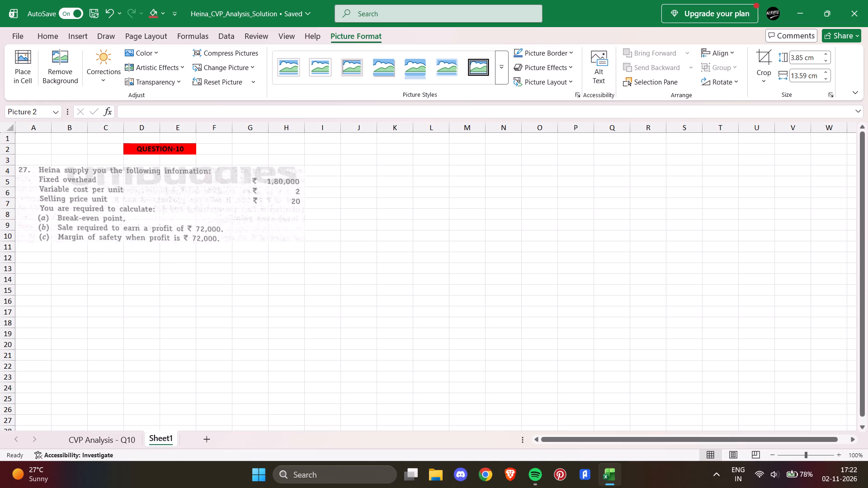
{"action": "left_click_drag", "start_coordinate": [160, 239], "coordinate": [160, 242]}
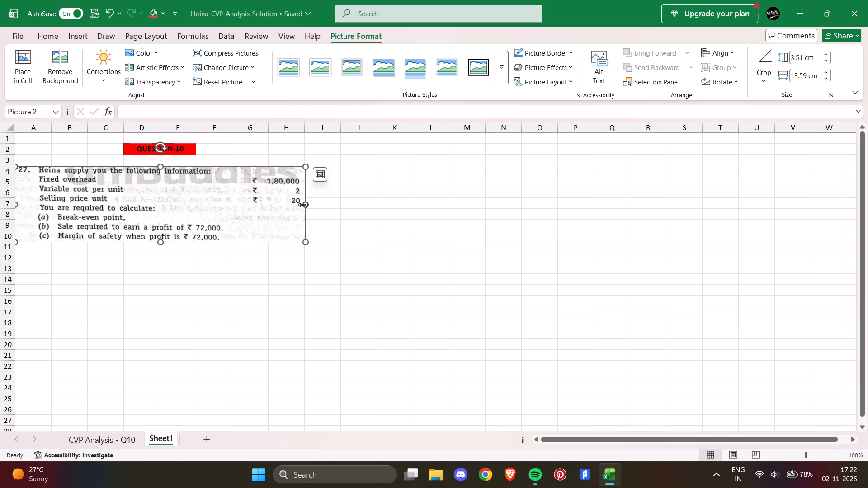
{"action": "left_click", "coordinate": [160, 165]}
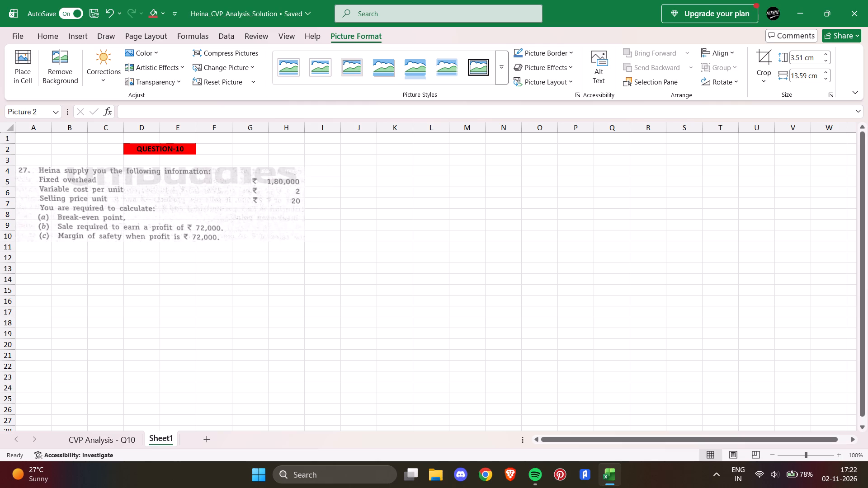
{"action": "left_click", "coordinate": [343, 195]}
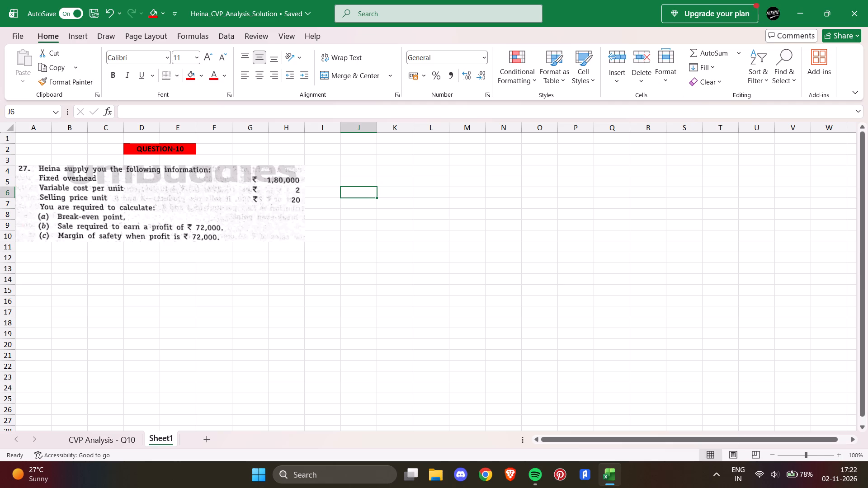
Enter the heading SOLUTION in J2, merged and centred across J2:K2, bold, with a light purple fill.
{"action": "left_click", "coordinate": [369, 150]}
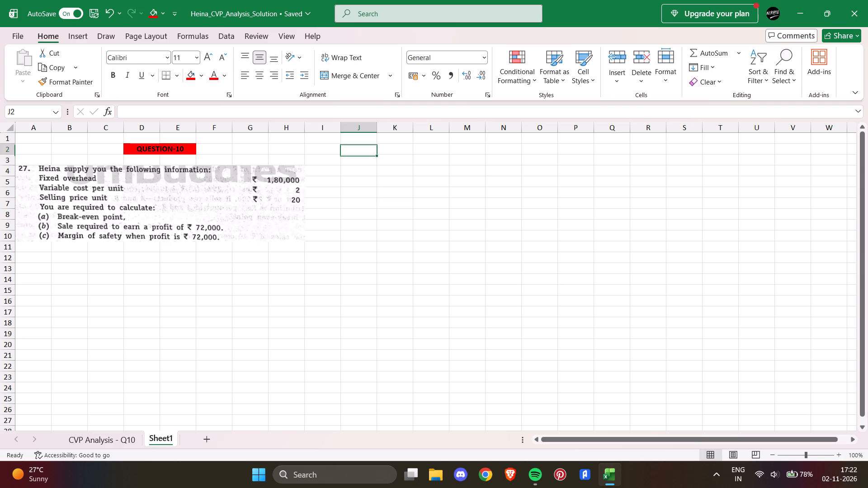
{"action": "type", "text": "SOL"}
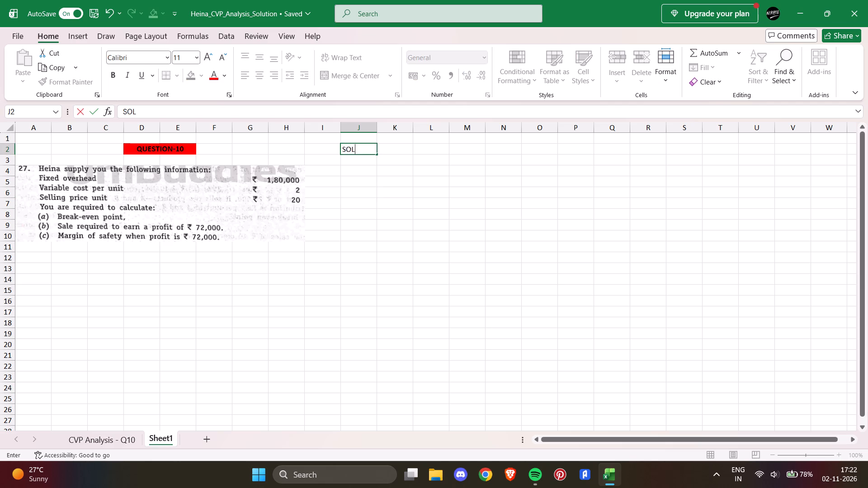
{"action": "type", "text": "UTION"}
{"action": "left_click", "coordinate": [365, 160]}
{"action": "left_click", "coordinate": [361, 149]}
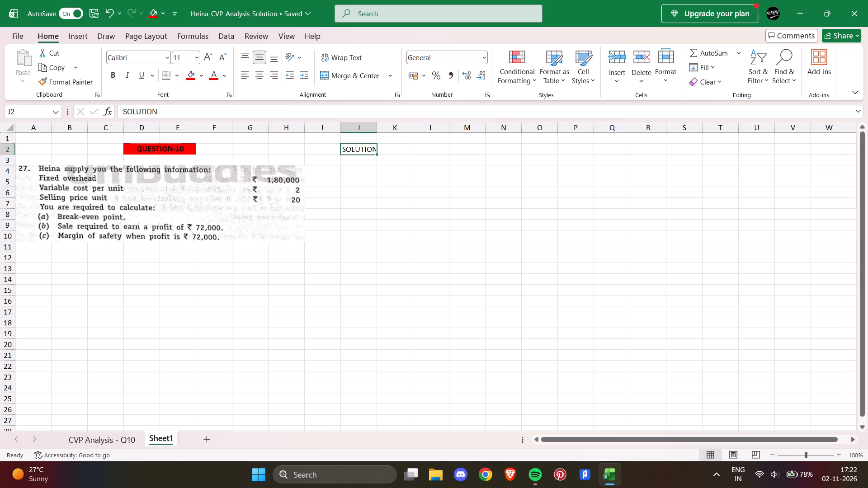
{"action": "left_click_drag", "start_coordinate": [358, 149], "coordinate": [392, 149]}
{"action": "left_click", "coordinate": [202, 75]}
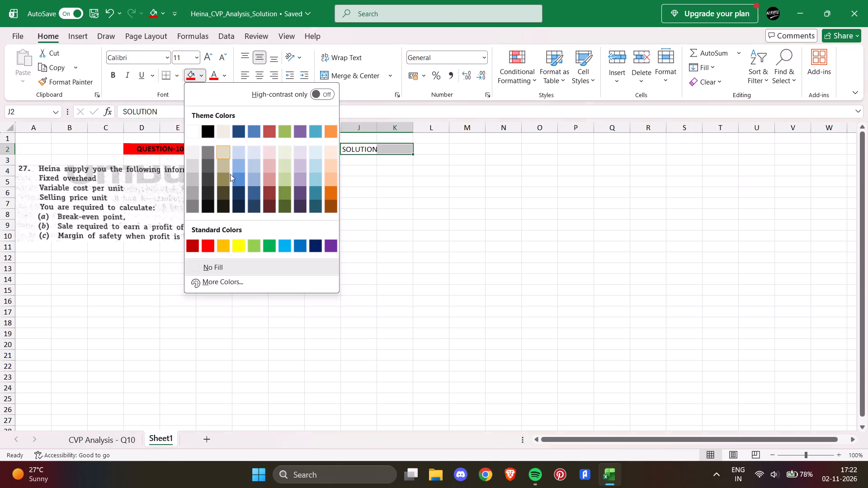
{"action": "left_click", "coordinate": [303, 182]}
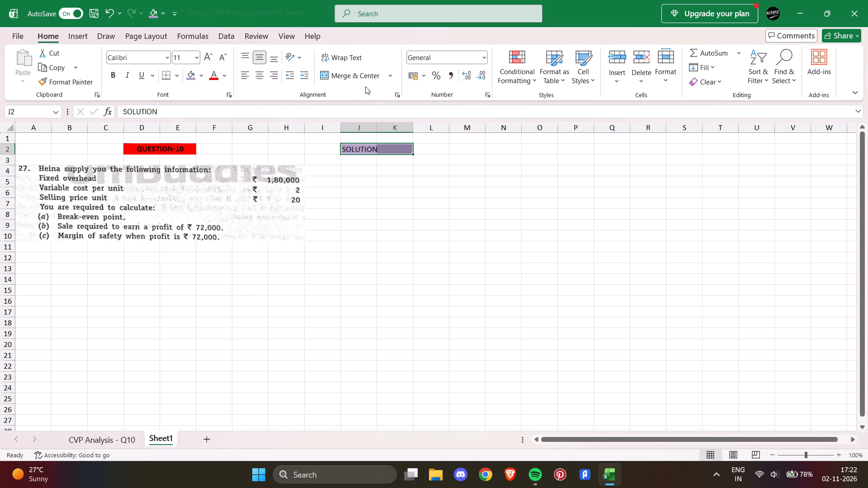
{"action": "left_click", "coordinate": [354, 77]}
{"action": "left_click", "coordinate": [112, 72]}
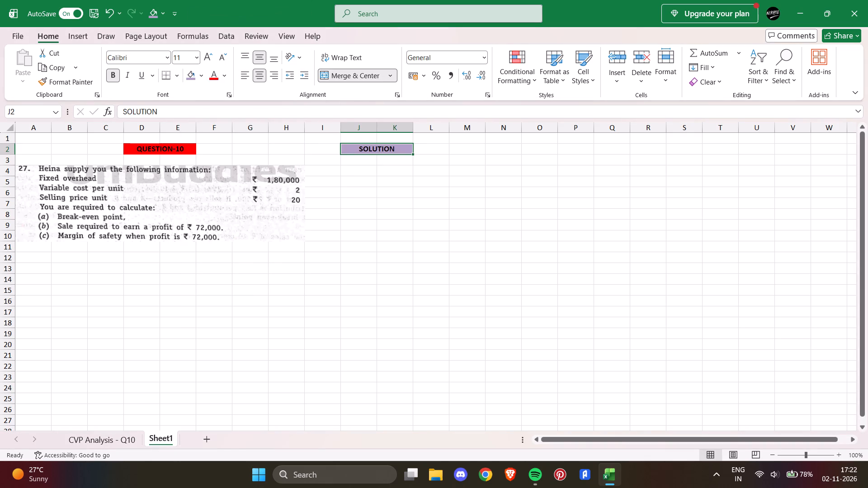
{"action": "left_click", "coordinate": [362, 161]}
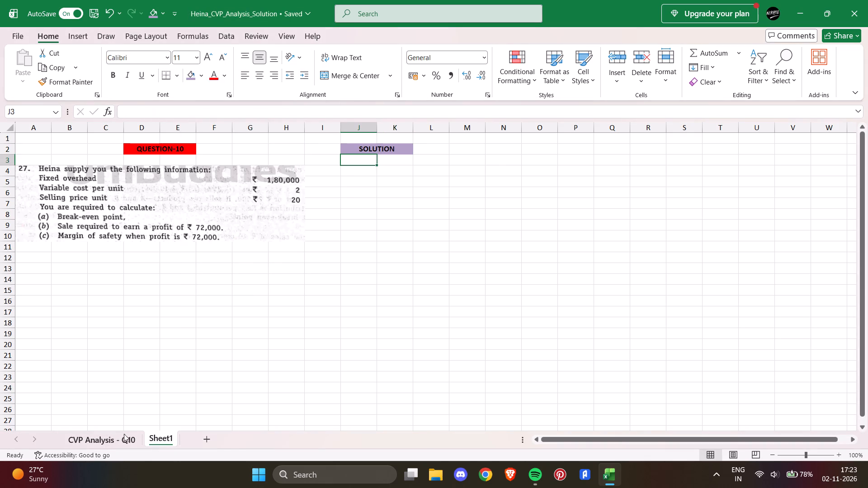
Copy the three Given Information labels in E4:E6 of the CVP Analysis - Q10 sheet for use on Sheet1.
{"action": "left_click", "coordinate": [113, 437]}
{"action": "scroll", "coordinate": [221, 327], "scroll_direction": "right", "scroll_amount": 1}
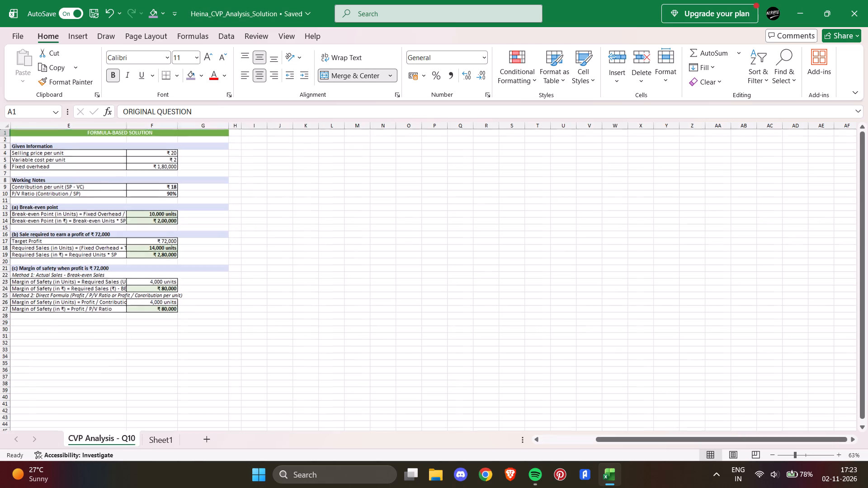
{"action": "scroll", "coordinate": [221, 327], "scroll_direction": "right", "scroll_amount": 2}
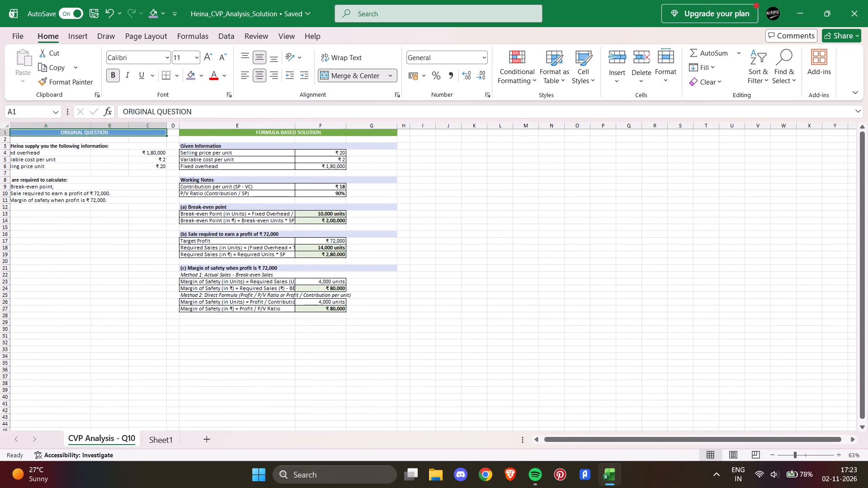
{"action": "left_click_drag", "start_coordinate": [187, 152], "coordinate": [205, 160]}
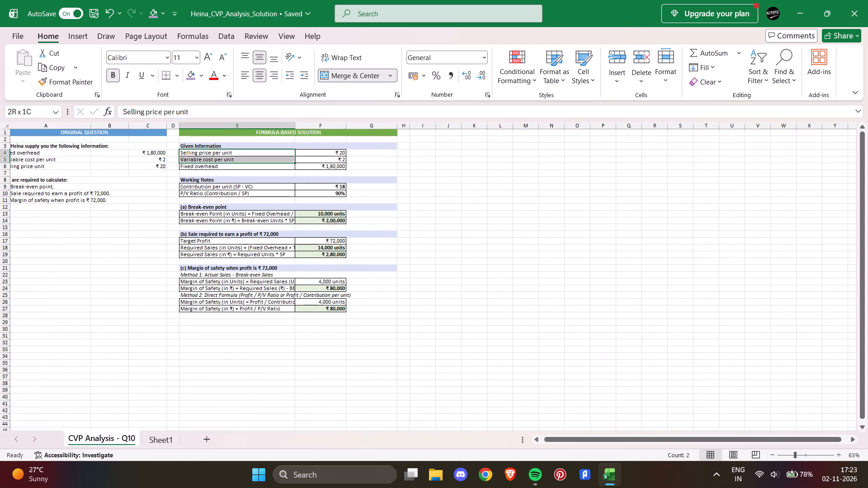
{"action": "left_click_drag", "start_coordinate": [205, 160], "coordinate": [210, 165]}
{"action": "key", "text": "ctrl+c"}
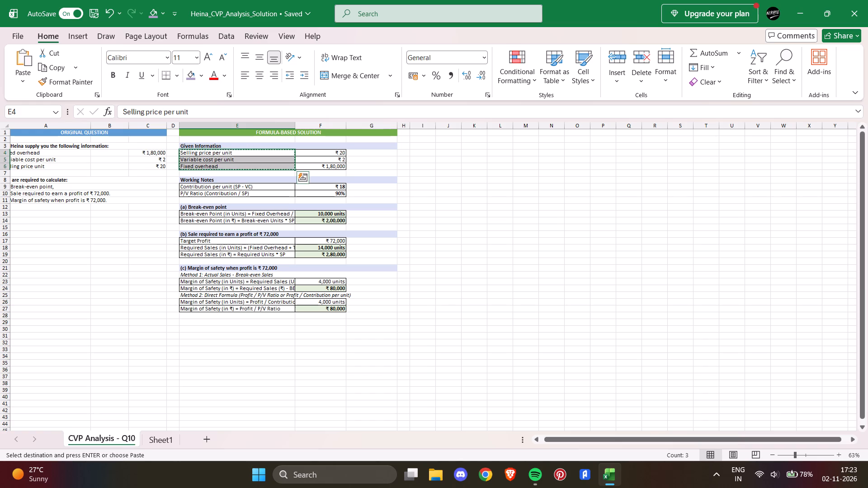
{"action": "left_click", "coordinate": [161, 438]}
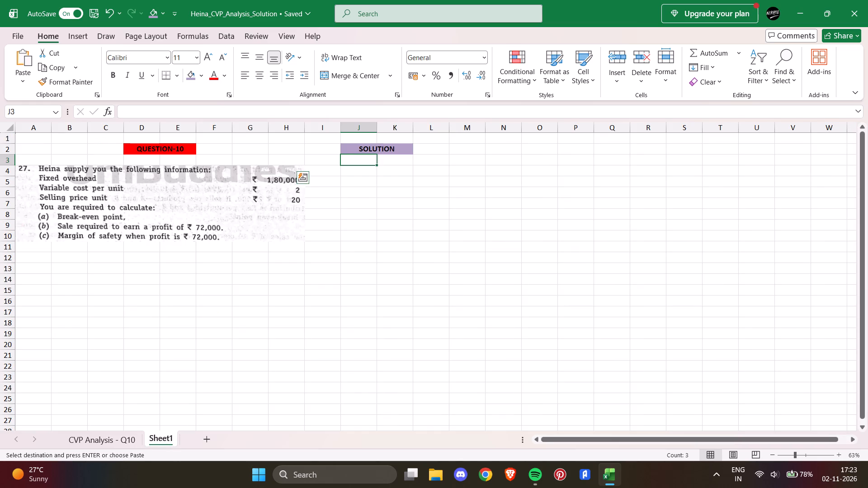
Enter the subheading Given in J4 of Sheet1 and make it italic.
{"action": "left_click", "coordinate": [361, 168]}
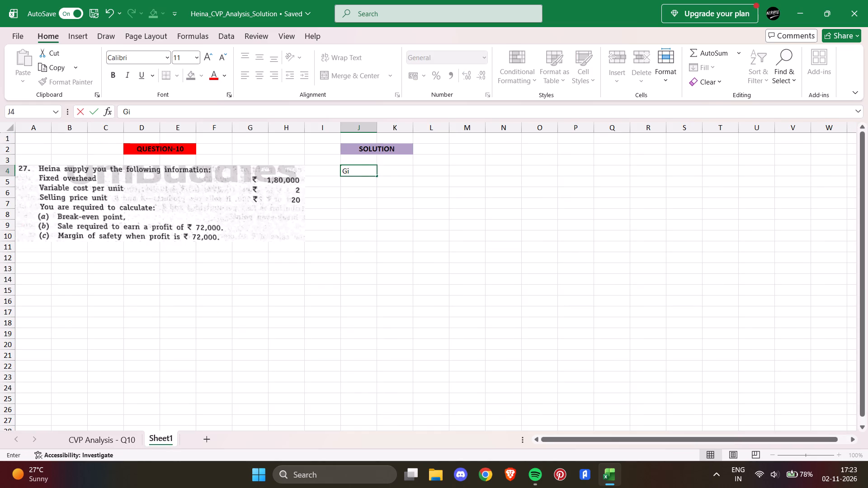
{"action": "left_click", "coordinate": [362, 184]}
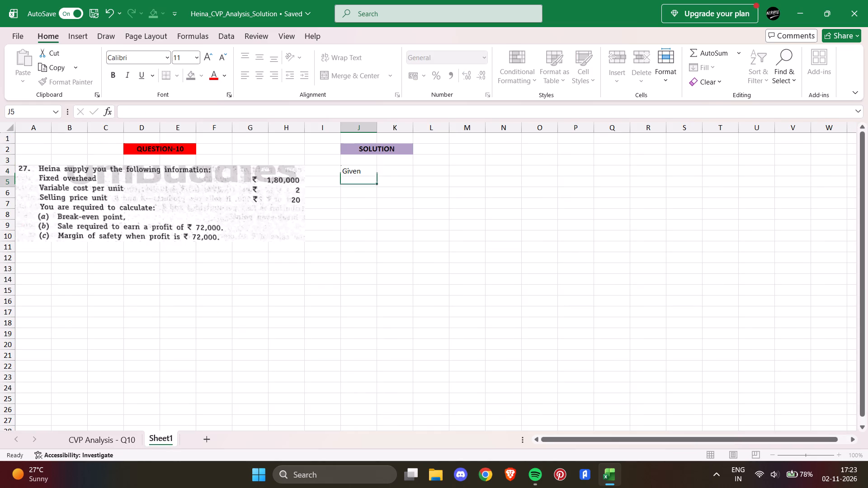
{"action": "left_click", "coordinate": [359, 173]}
{"action": "left_click", "coordinate": [125, 75]}
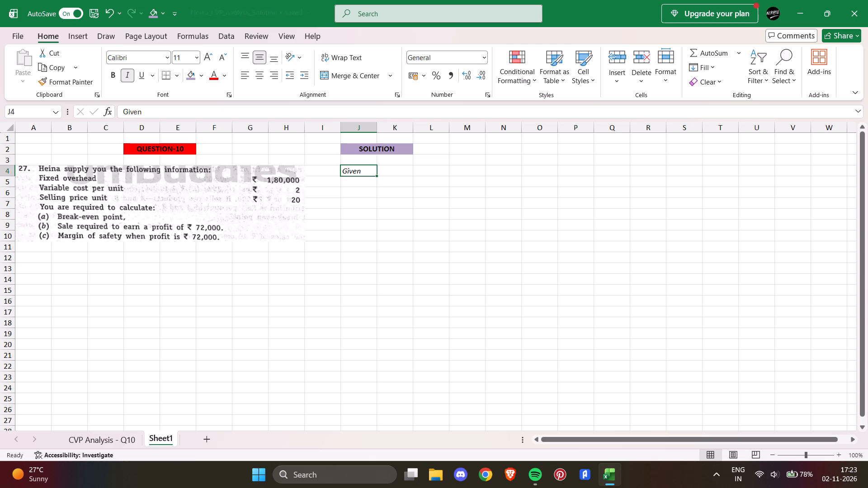
Paste the selling price, variable cost and fixed overhead labels from E4:E6 of CVP Analysis - Q10 into J5:J7 of Sheet1.
{"action": "left_click", "coordinate": [365, 182]}
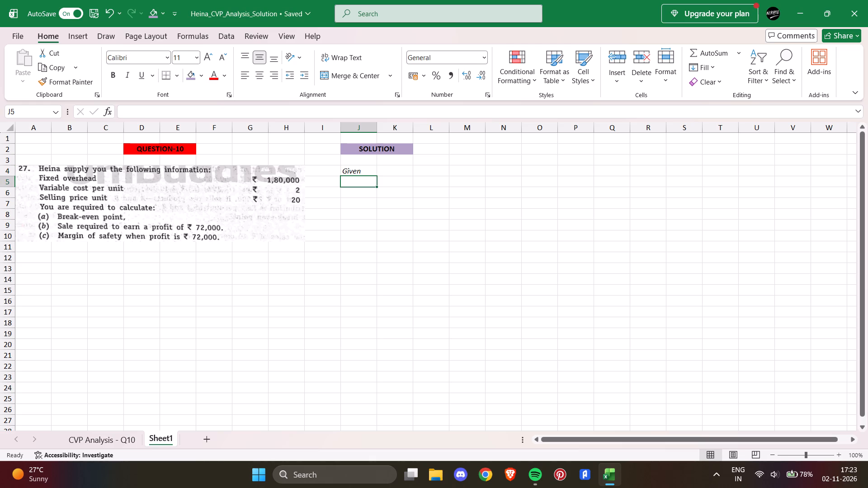
{"action": "key", "text": "ctrl+v"}
{"action": "left_click", "coordinate": [108, 439]}
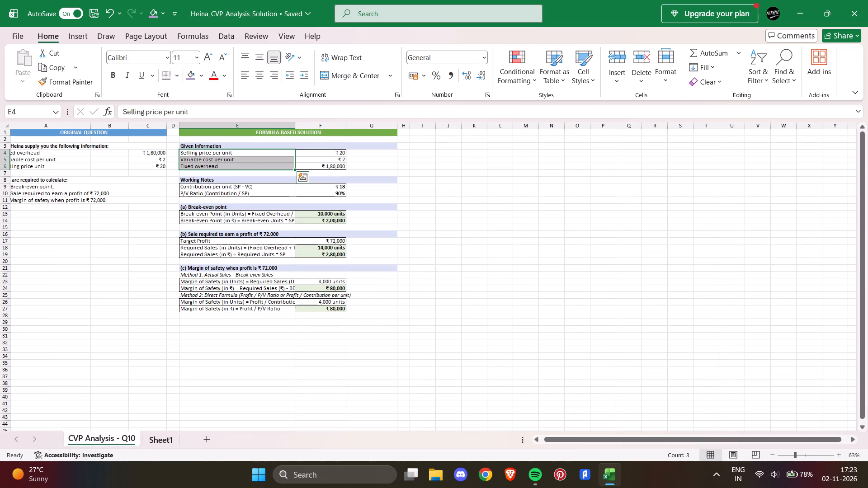
{"action": "key", "text": "ctrl+c"}
{"action": "left_click", "coordinate": [163, 437]}
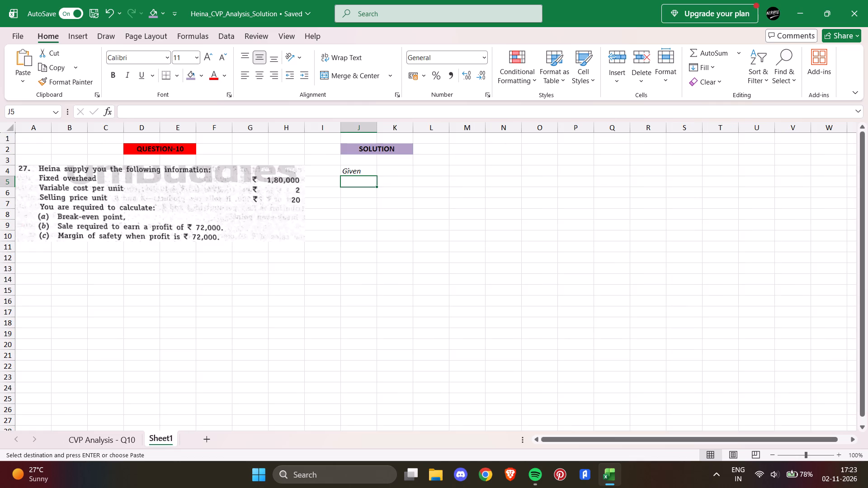
{"action": "key", "text": "ctrl+v"}
{"action": "left_click", "coordinate": [111, 442]}
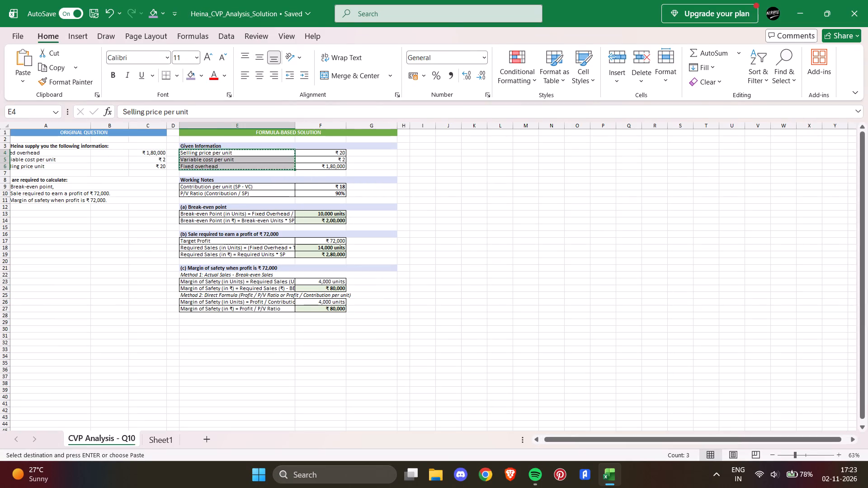
{"action": "left_click", "coordinate": [158, 441]}
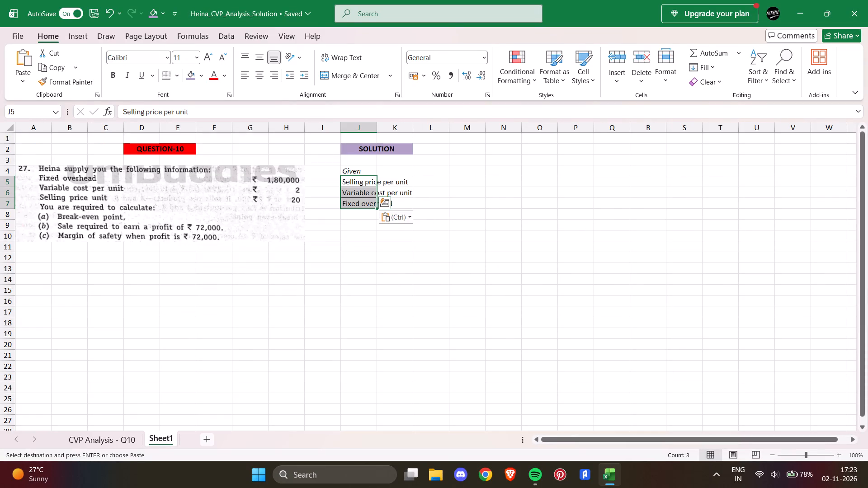
{"action": "left_click", "coordinate": [431, 185]}
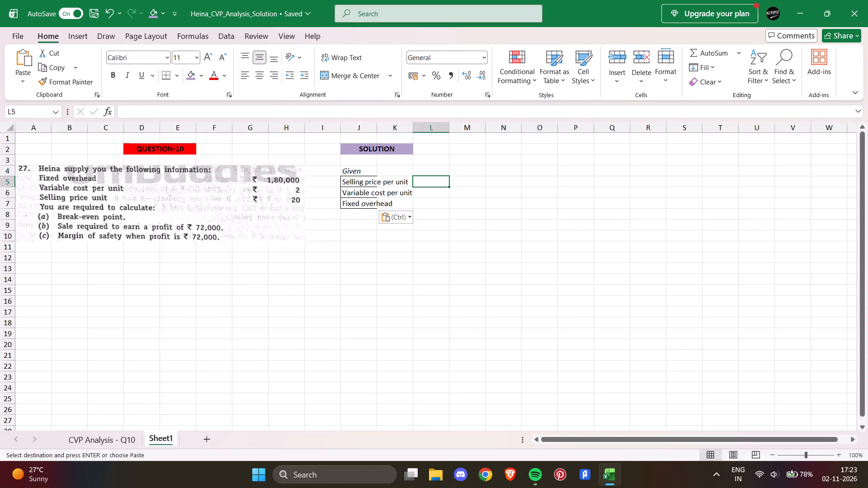
Align the pasted labels in J5:J7 to the left horizontally and to the middle vertically.
{"action": "left_click", "coordinate": [365, 192]}
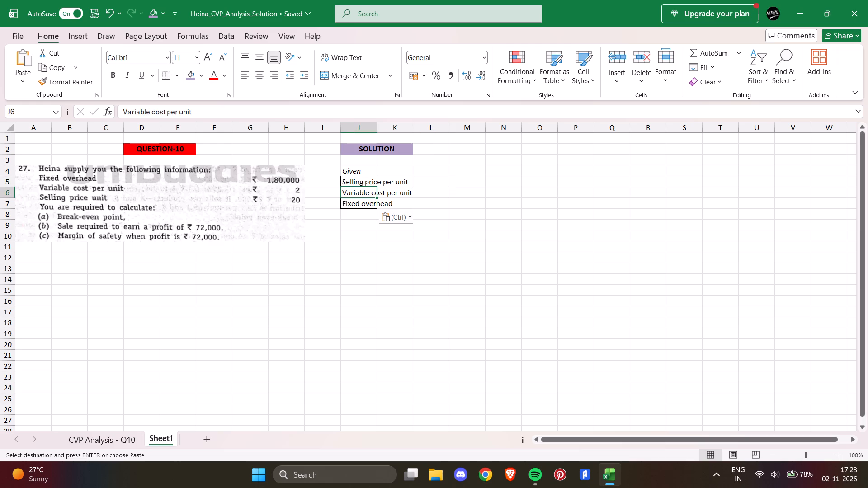
{"action": "left_click", "coordinate": [347, 78]}
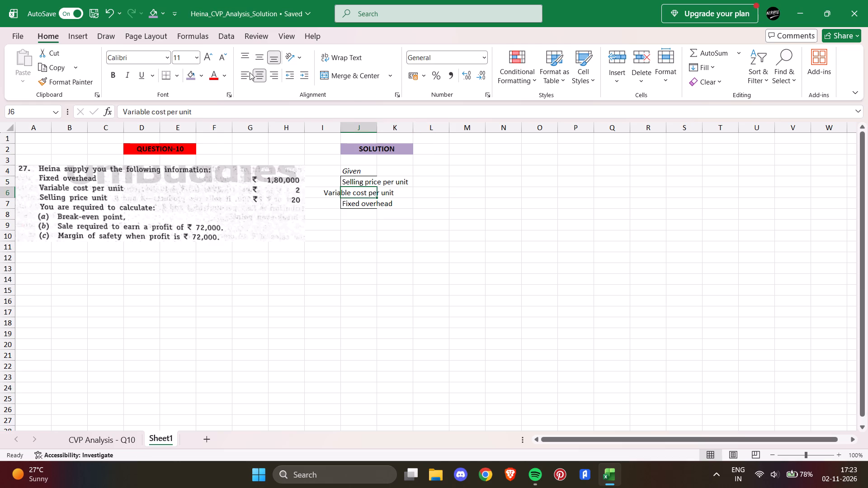
{"action": "left_click", "coordinate": [261, 55]}
{"action": "left_click", "coordinate": [247, 54]}
{"action": "left_click", "coordinate": [259, 56]}
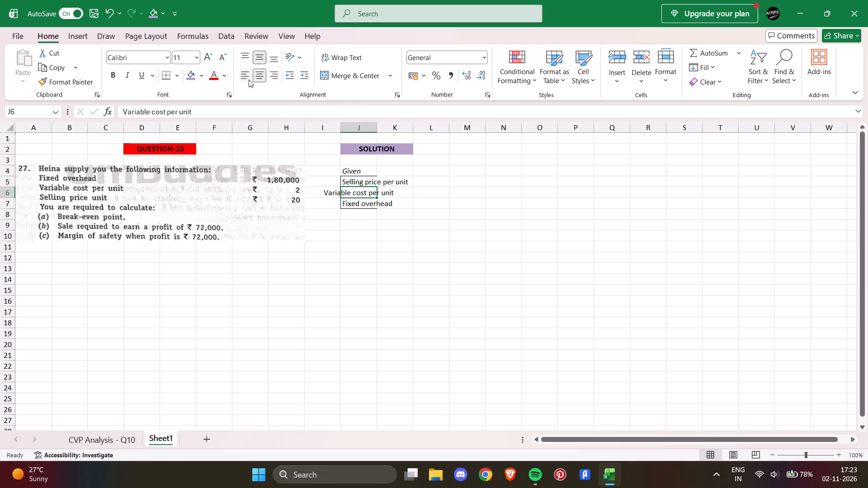
{"action": "left_click", "coordinate": [245, 79]}
{"action": "left_click", "coordinate": [366, 183]}
{"action": "left_click", "coordinate": [261, 73]}
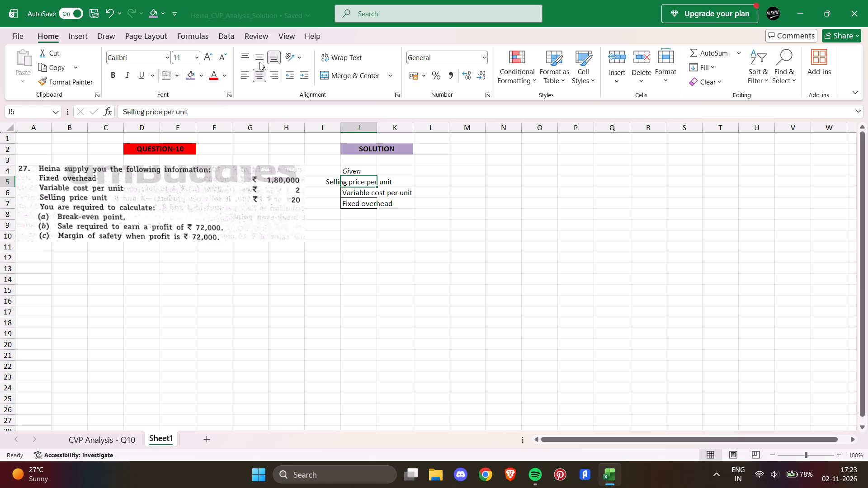
{"action": "left_click", "coordinate": [259, 57]}
{"action": "left_click", "coordinate": [248, 75]}
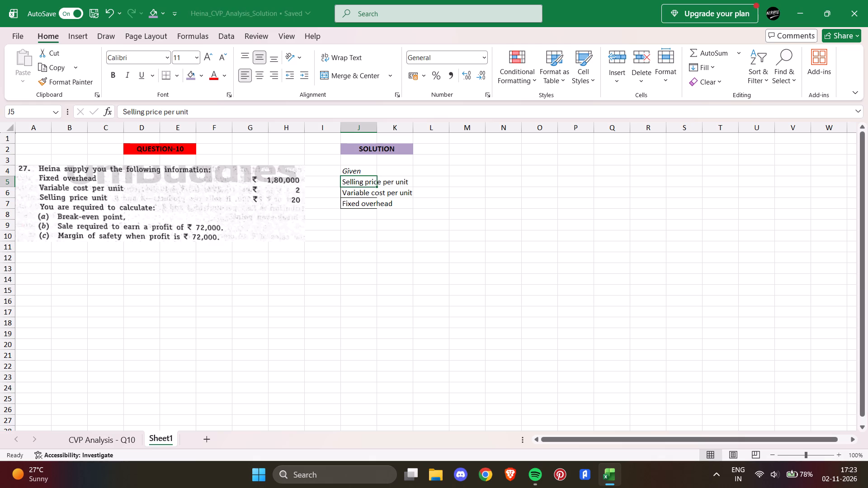
{"action": "left_click", "coordinate": [367, 210]}
{"action": "left_click", "coordinate": [351, 205]}
{"action": "left_click", "coordinate": [255, 58]}
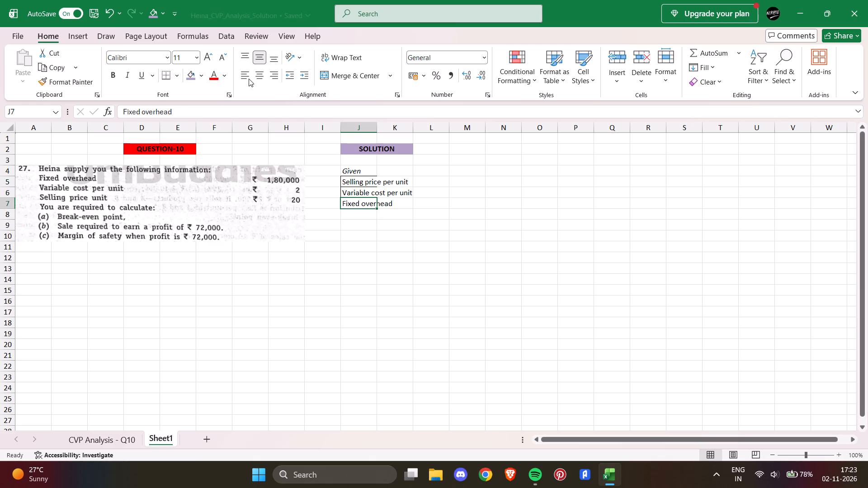
{"action": "left_click", "coordinate": [245, 81]}
Enter the given values in column L: 20 for selling price, 2 for variable cost and 180000 for fixed overhead.
{"action": "left_click", "coordinate": [435, 184]}
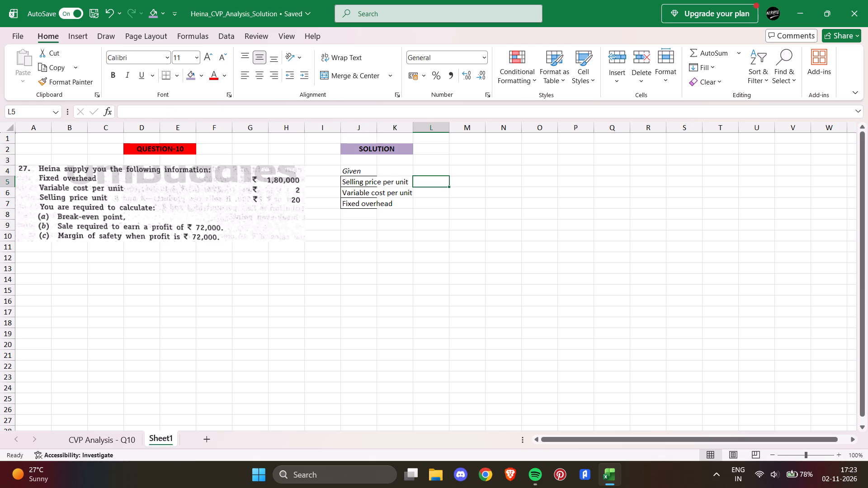
{"action": "type", "text": "20"}
{"action": "key", "text": "Return"}
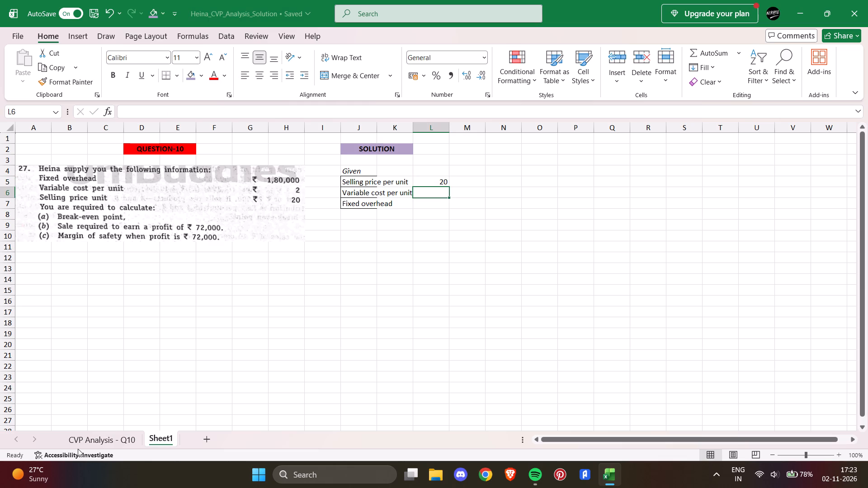
{"action": "left_click", "coordinate": [107, 440]}
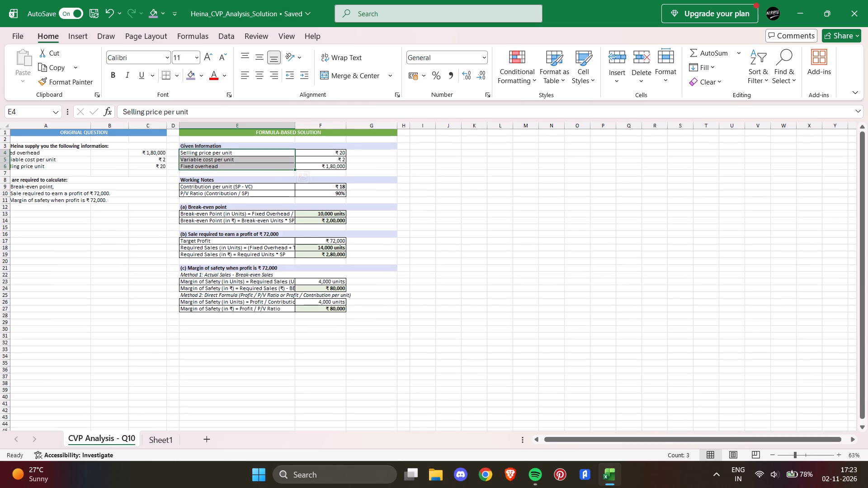
{"action": "left_click", "coordinate": [159, 445]}
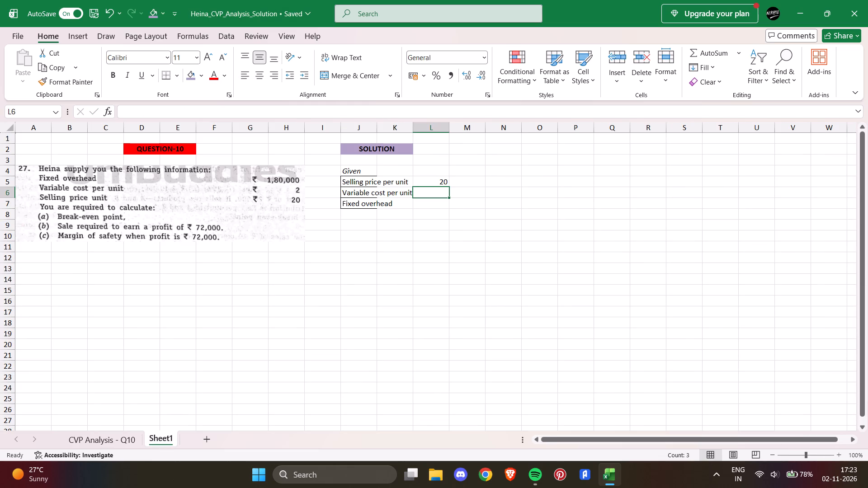
{"action": "key", "text": "2"}
{"action": "key", "text": "Return"}
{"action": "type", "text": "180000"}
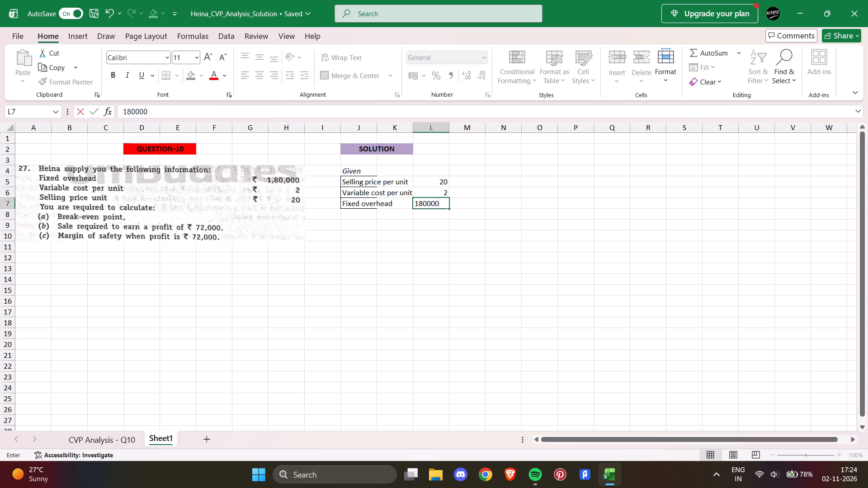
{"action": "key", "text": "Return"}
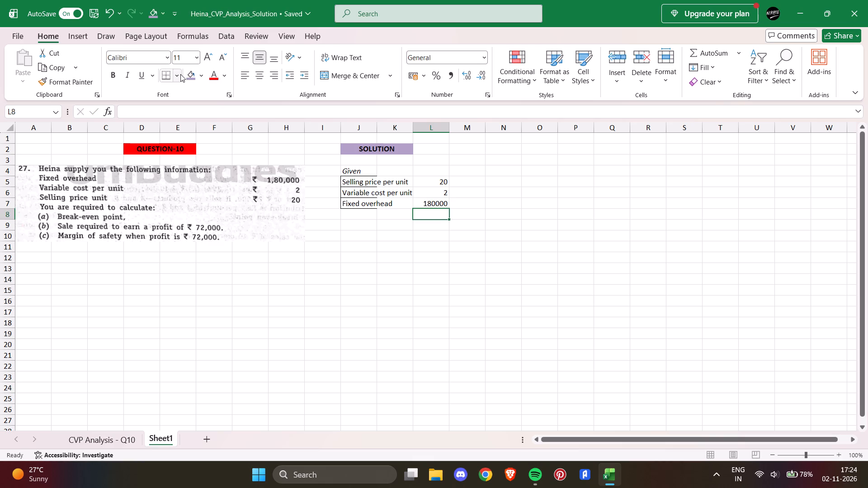
Erase the borders carried over with the pasted labels in J5:J7.
{"action": "left_click", "coordinate": [180, 74]}
{"action": "left_click", "coordinate": [208, 371]}
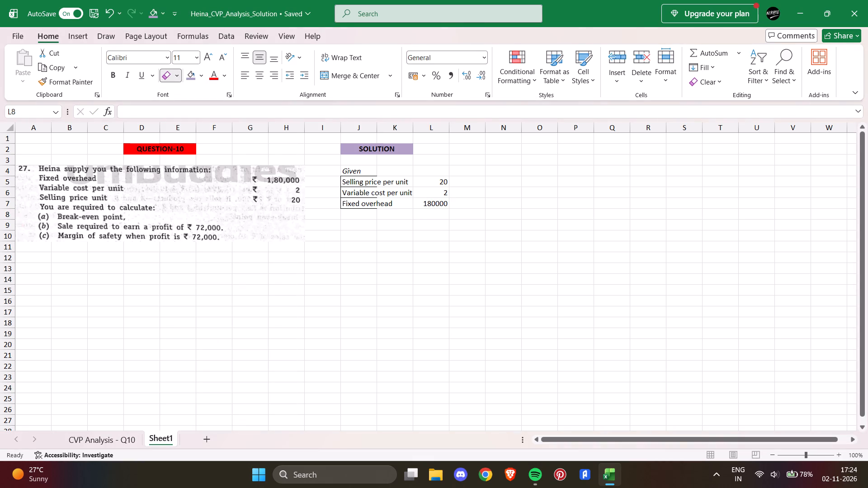
{"action": "left_click_drag", "start_coordinate": [367, 244], "coordinate": [363, 179]}
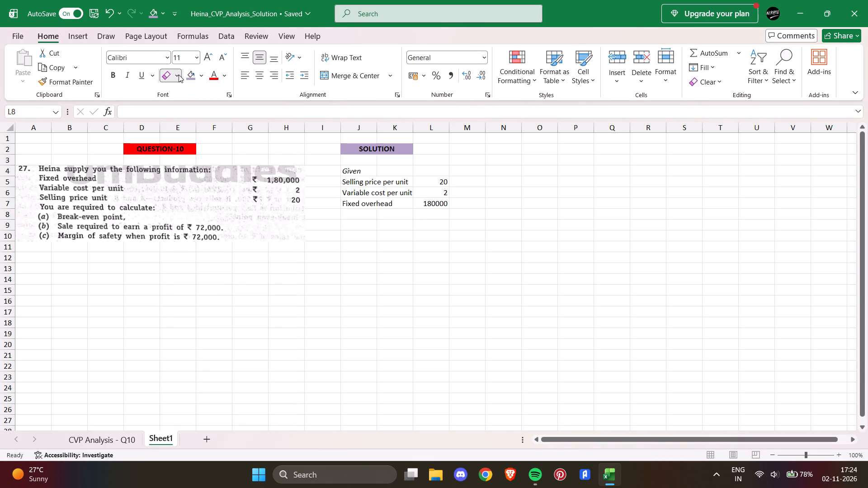
Apply thick outside borders around the given data in J5:L7.
{"action": "left_click", "coordinate": [179, 75]}
{"action": "left_click", "coordinate": [202, 226]}
{"action": "left_click_drag", "start_coordinate": [358, 179], "coordinate": [425, 204]}
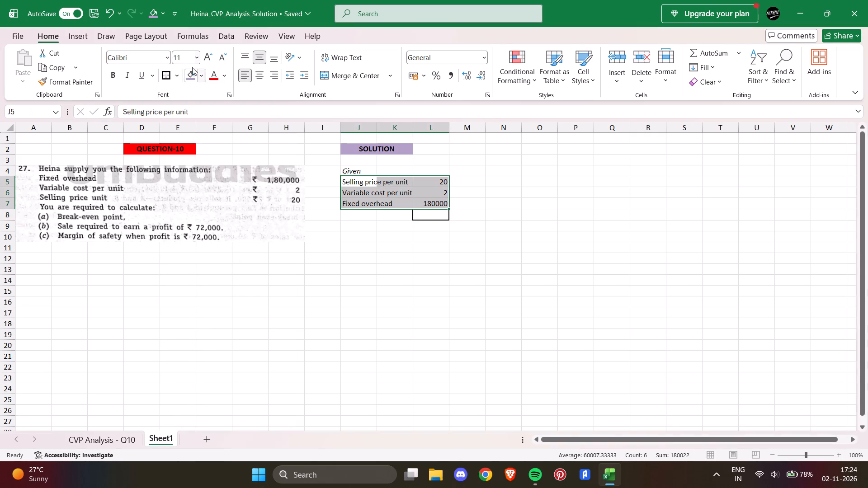
{"action": "left_click", "coordinate": [171, 76]}
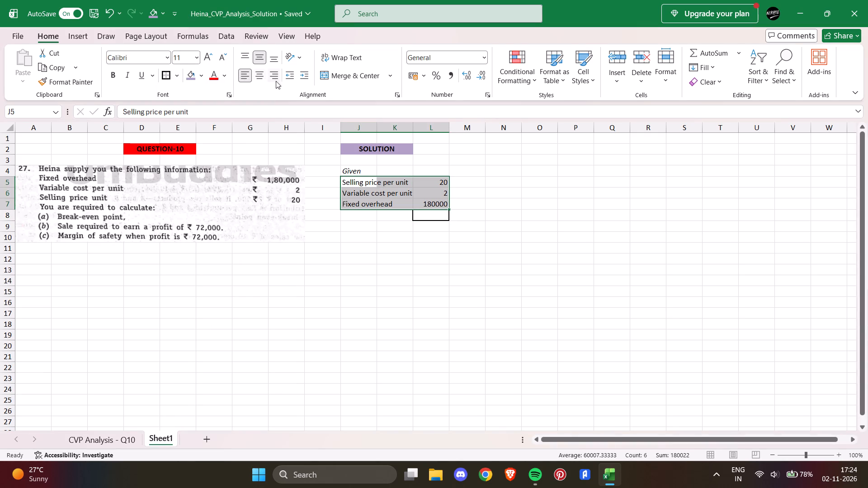
Erase the stray thick border around the empty cell L8 below the given data.
{"action": "left_click_drag", "start_coordinate": [178, 73], "coordinate": [178, 80]}
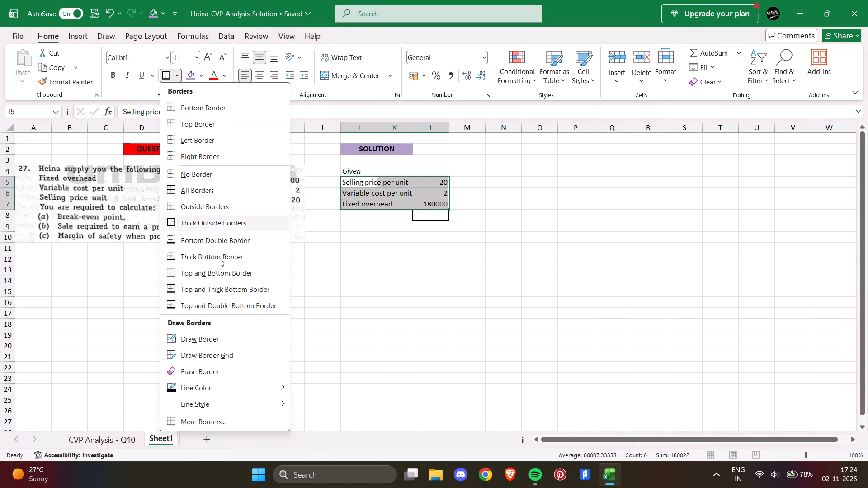
{"action": "left_click", "coordinate": [214, 368]}
{"action": "left_click_drag", "start_coordinate": [493, 223], "coordinate": [410, 217]}
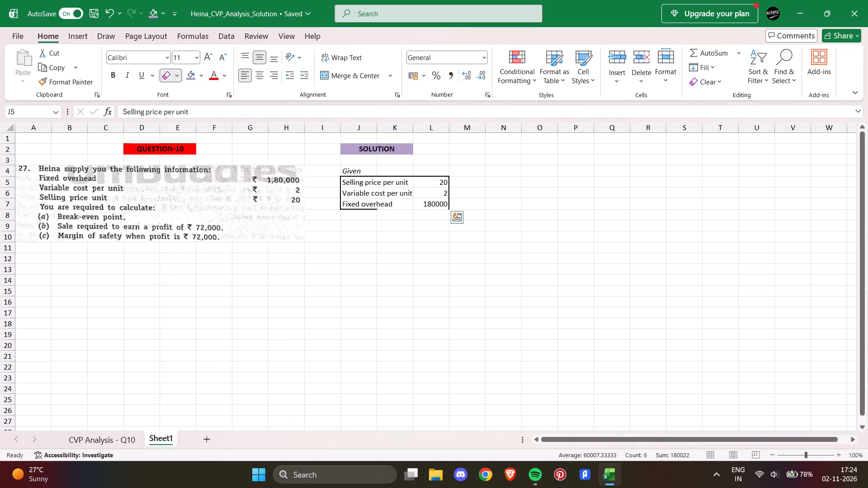
Reapply thick outside borders to the given data range J5:L7.
{"action": "left_click", "coordinate": [176, 78]}
{"action": "left_click", "coordinate": [208, 221]}
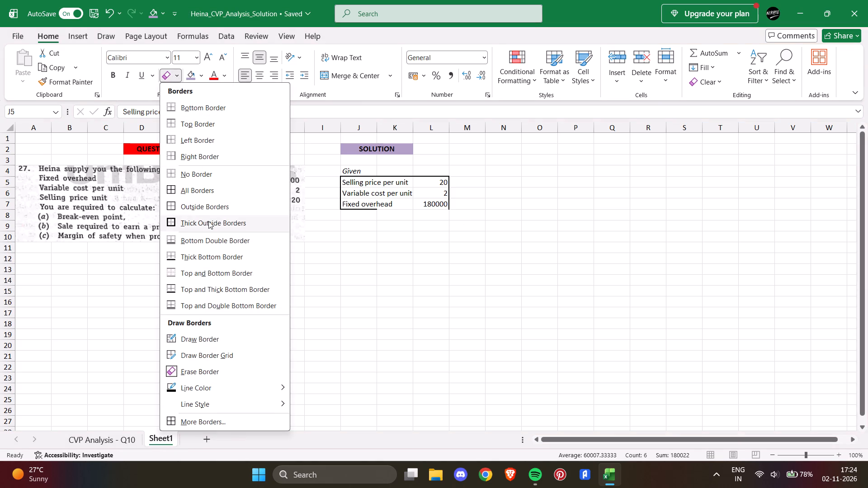
Apply thick outside borders around the given data J5:L7 and around its label block J5:K7.
{"action": "left_click_drag", "start_coordinate": [351, 180], "coordinate": [391, 203]}
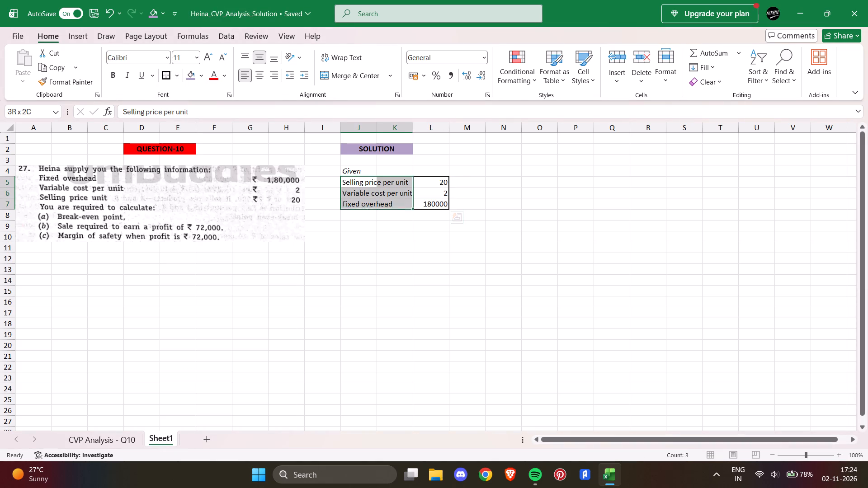
{"action": "left_click_drag", "start_coordinate": [391, 203], "coordinate": [417, 200]}
{"action": "left_click", "coordinate": [168, 74]}
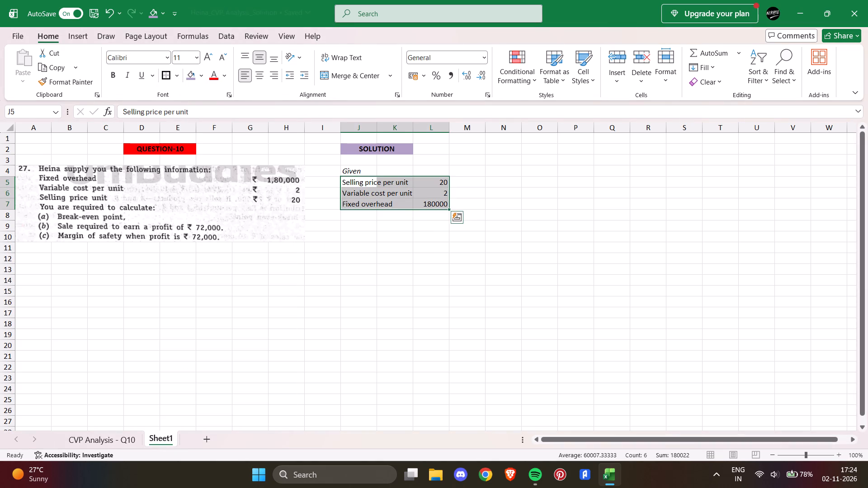
{"action": "left_click_drag", "start_coordinate": [347, 181], "coordinate": [405, 201]}
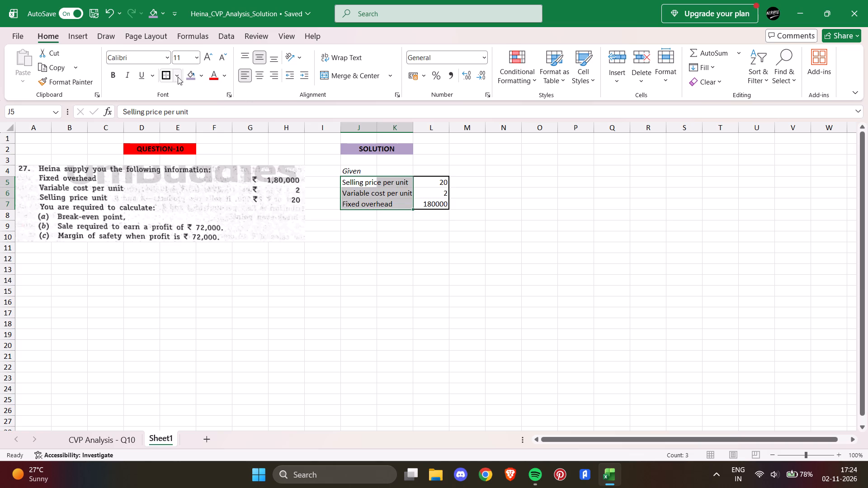
{"action": "left_click", "coordinate": [166, 74]}
Center the given values in L5:L7 horizontally.
{"action": "left_click_drag", "start_coordinate": [427, 175], "coordinate": [437, 202]}
{"action": "left_click_drag", "start_coordinate": [421, 182], "coordinate": [422, 183]}
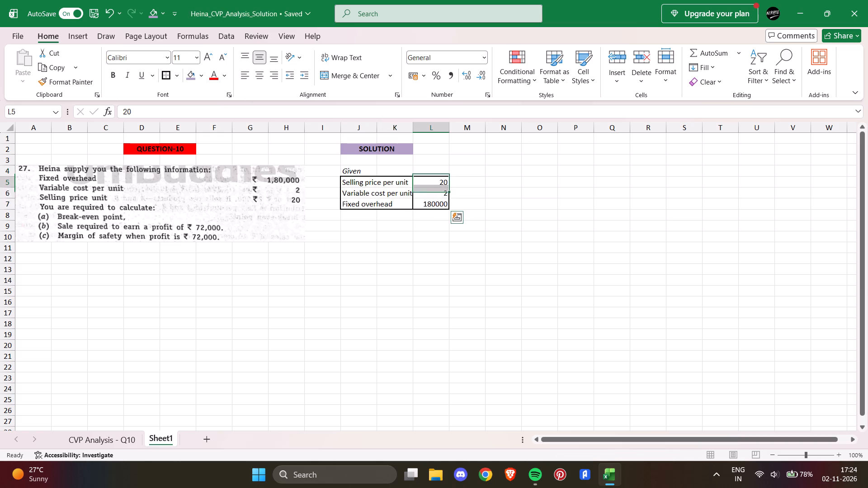
{"action": "left_click_drag", "start_coordinate": [422, 183], "coordinate": [439, 202]}
{"action": "left_click_drag", "start_coordinate": [420, 181], "coordinate": [443, 206]}
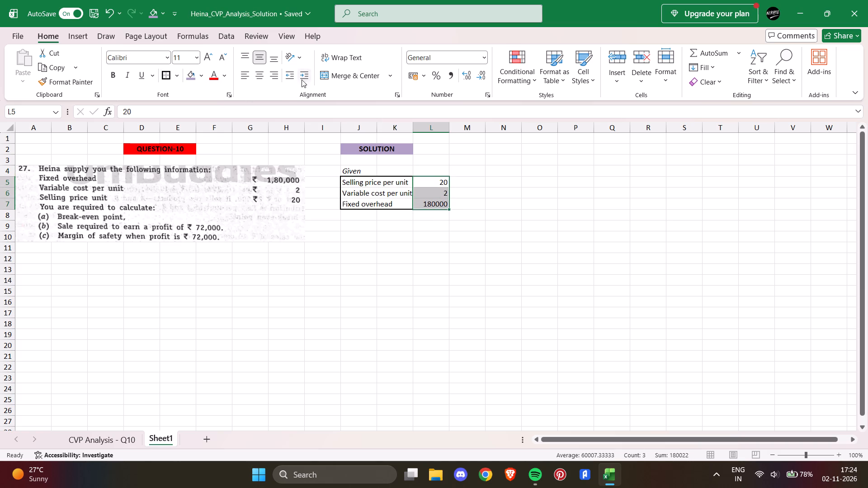
{"action": "left_click", "coordinate": [260, 73]}
Copy the two working-note rows E9:F10 from the CVP Analysis - Q10 sheet into Sheet1 starting at J10.
{"action": "left_click", "coordinate": [117, 442]}
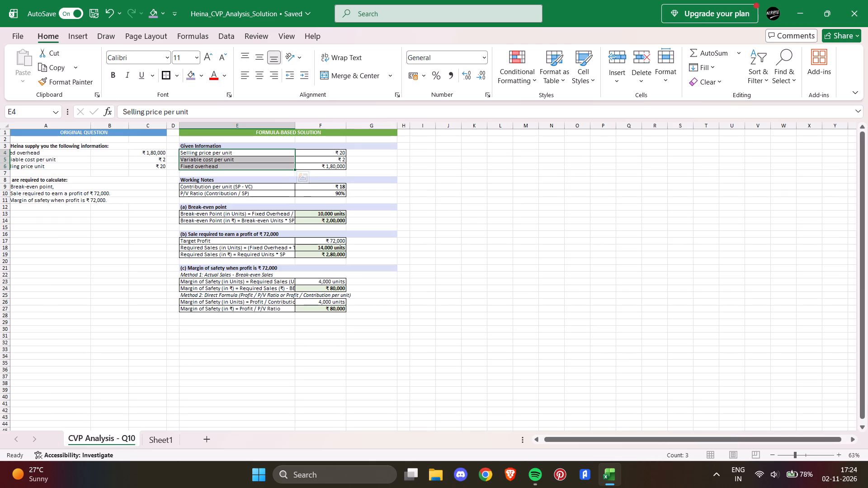
{"action": "left_click_drag", "start_coordinate": [188, 188], "coordinate": [306, 192]}
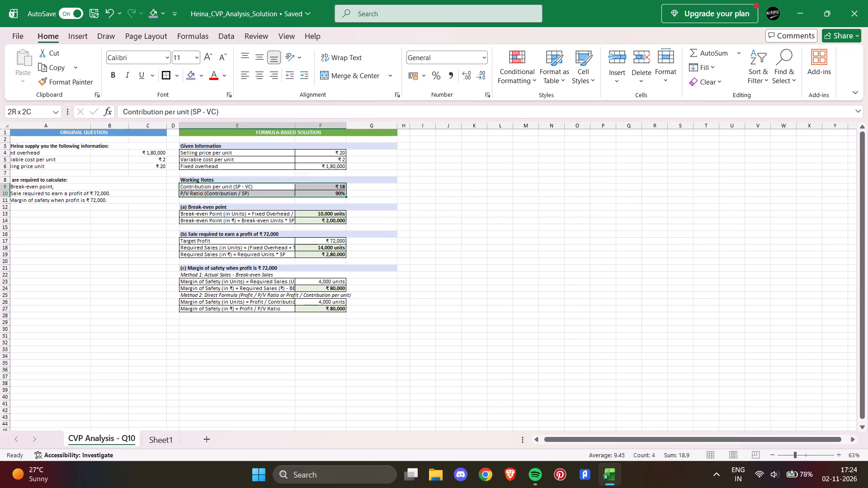
{"action": "left_click_drag", "start_coordinate": [306, 192], "coordinate": [307, 192]}
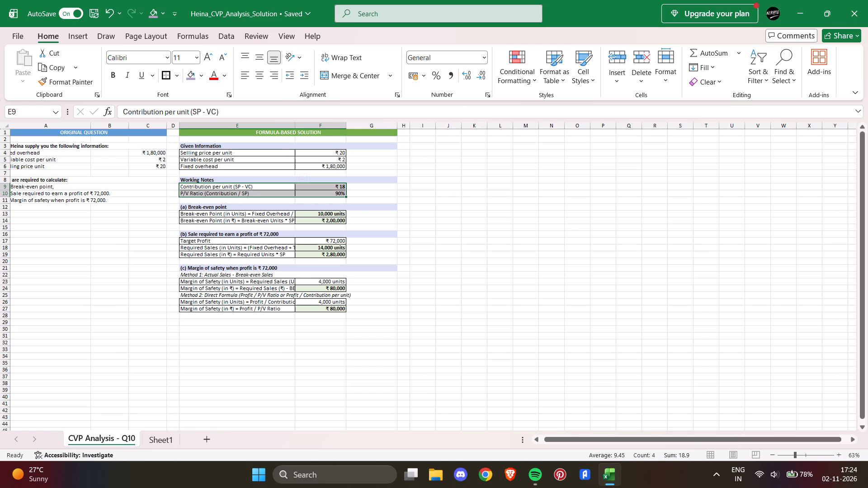
{"action": "key", "text": "ctrl+c"}
{"action": "left_click", "coordinate": [167, 437]}
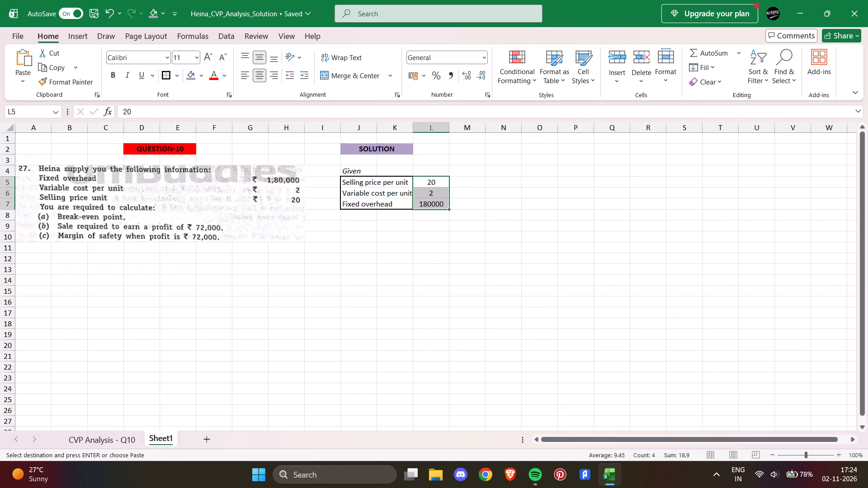
{"action": "left_click", "coordinate": [356, 225]}
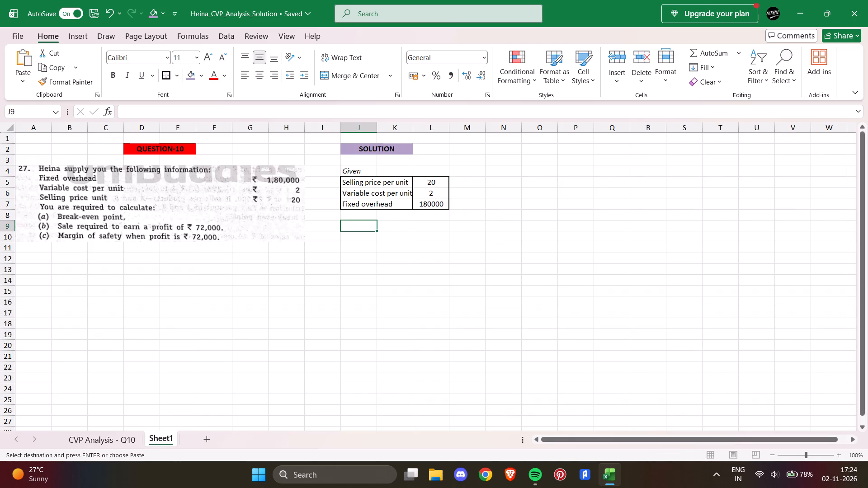
{"action": "left_click", "coordinate": [360, 238]}
{"action": "key", "text": "ctrl+v"}
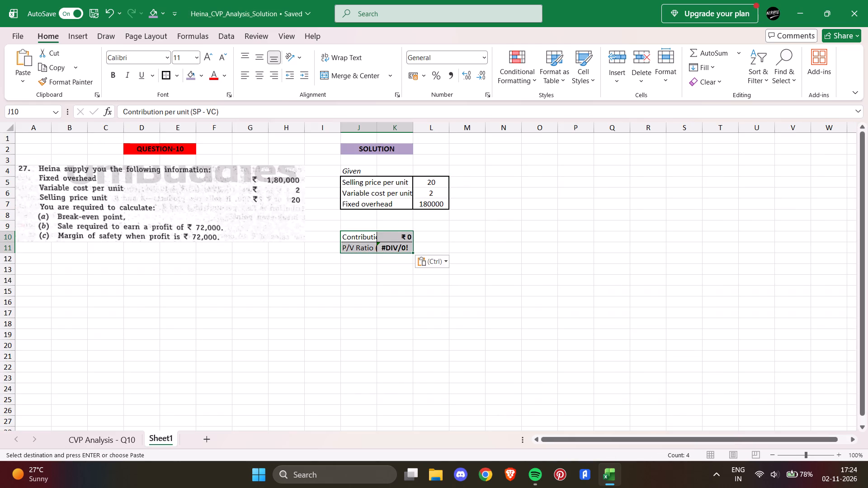
Merge J10:K10 keeping only the contribution per unit label, and unmerge it across J10:L10.
{"action": "left_click_drag", "start_coordinate": [357, 236], "coordinate": [375, 236]}
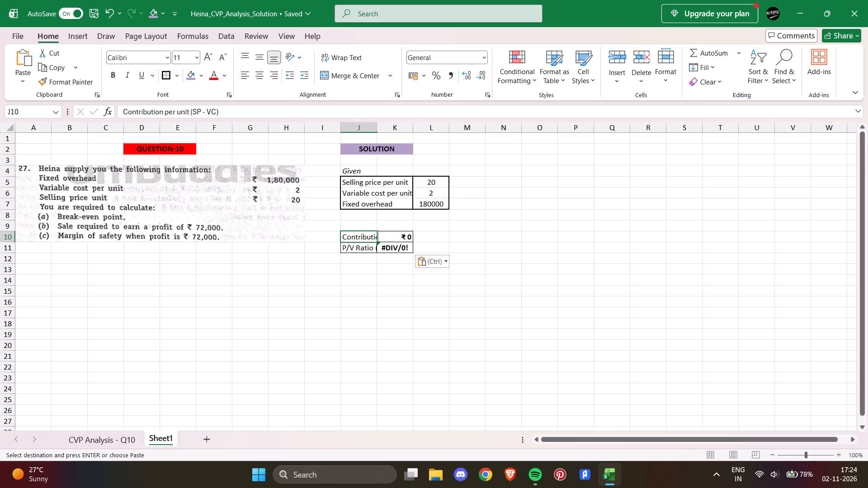
{"action": "left_click_drag", "start_coordinate": [375, 236], "coordinate": [388, 236]}
{"action": "left_click", "coordinate": [334, 78]}
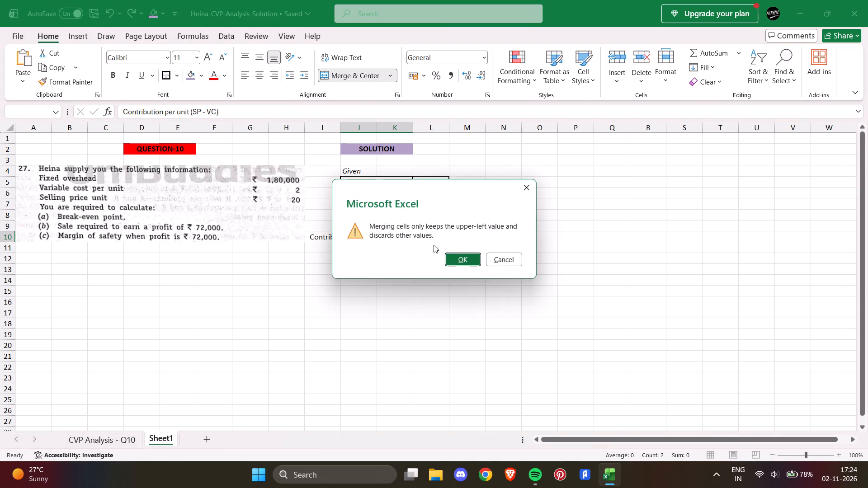
{"action": "left_click", "coordinate": [458, 258]}
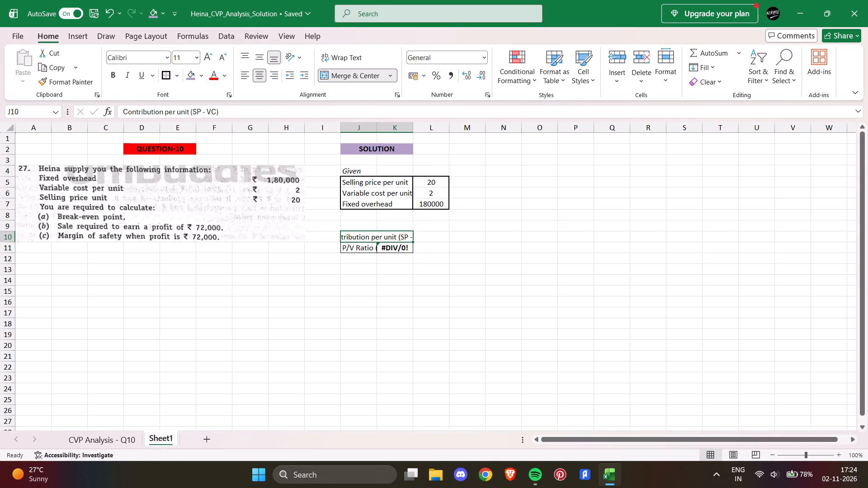
{"action": "left_click_drag", "start_coordinate": [373, 235], "coordinate": [425, 233]}
{"action": "left_click", "coordinate": [354, 76]}
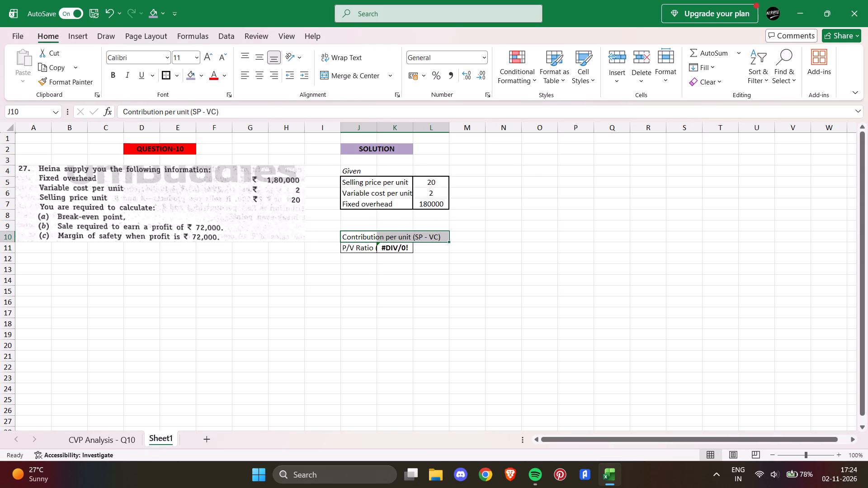
Merge J11:K11 keeping only the P/V ratio label, and unmerge it across J11:L11.
{"action": "left_click_drag", "start_coordinate": [362, 249], "coordinate": [410, 249]}
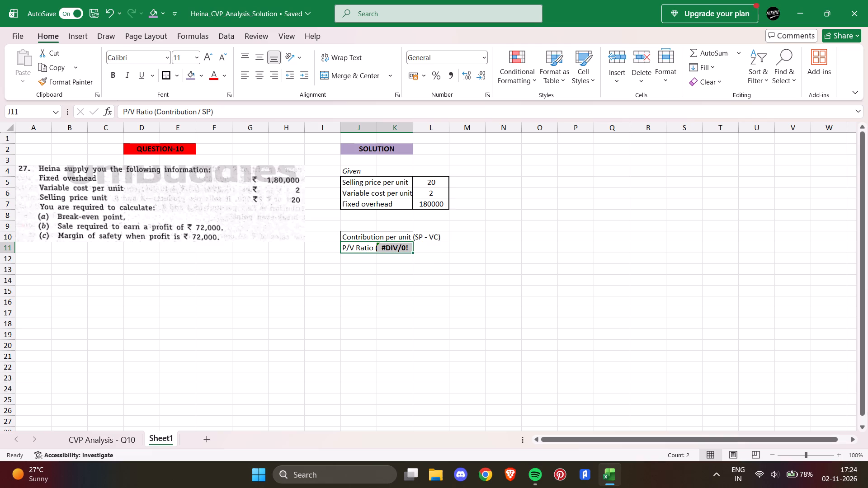
{"action": "left_click", "coordinate": [352, 69]}
{"action": "left_click", "coordinate": [462, 258]}
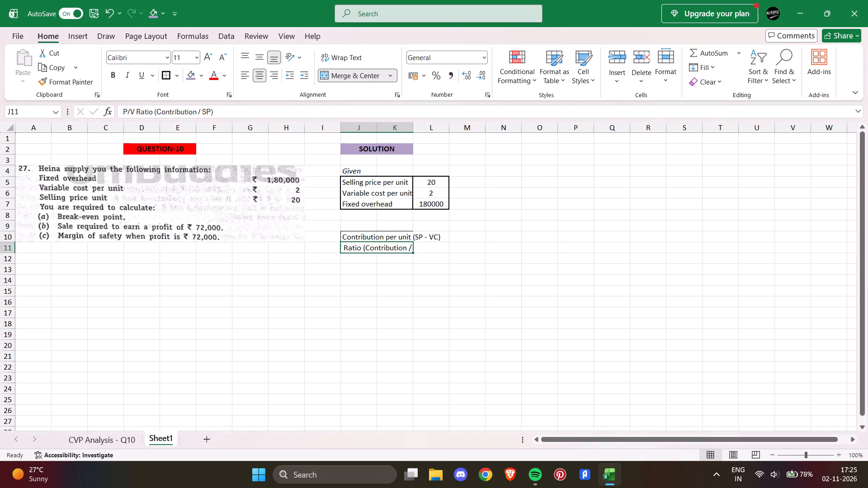
{"action": "left_click_drag", "start_coordinate": [375, 248], "coordinate": [429, 249]}
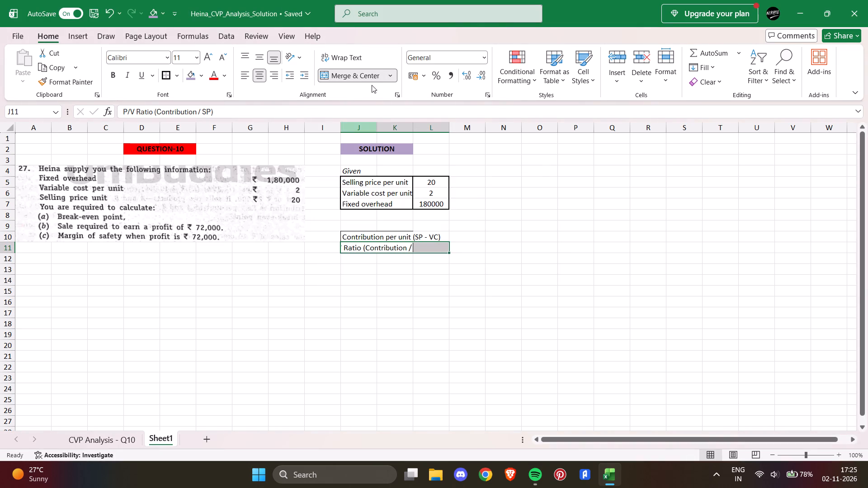
{"action": "left_click", "coordinate": [356, 76]}
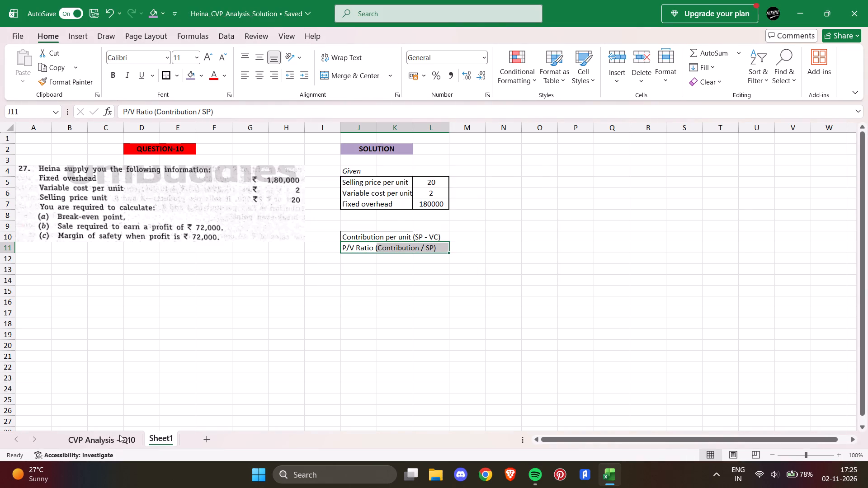
Check the working-note values on the CVP Analysis - Q10 sheet and enter 18 in M10 and 90% in M11 of Sheet1.
{"action": "left_click", "coordinate": [119, 434]}
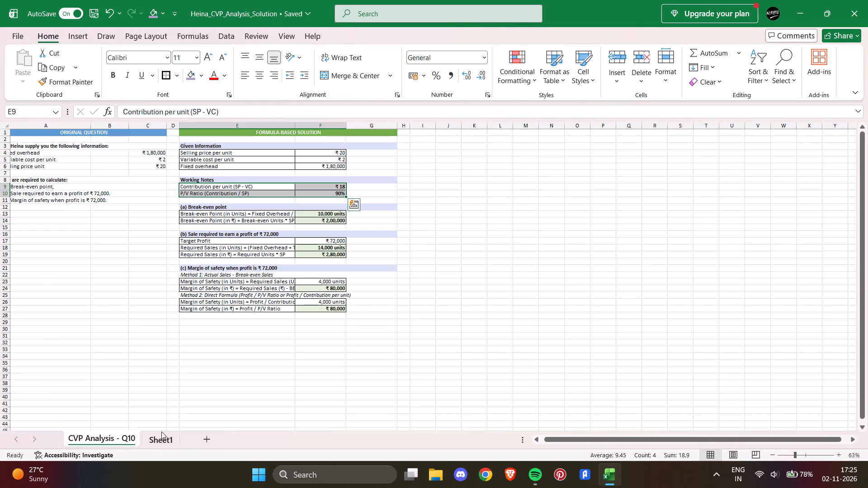
{"action": "left_click", "coordinate": [162, 442]}
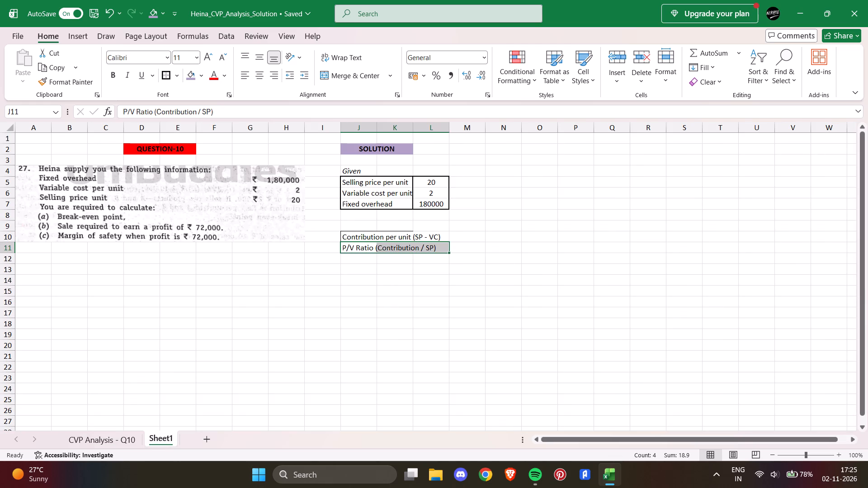
{"action": "left_click", "coordinate": [123, 440]}
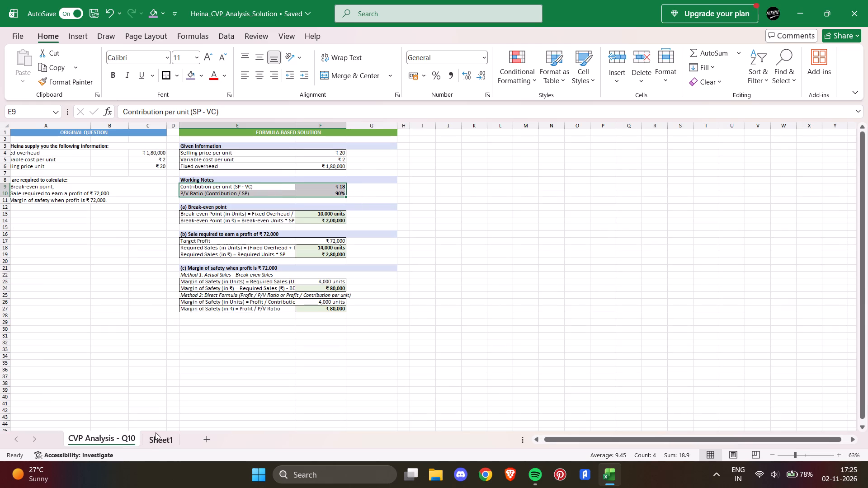
{"action": "left_click", "coordinate": [160, 438]}
{"action": "left_click", "coordinate": [466, 238]}
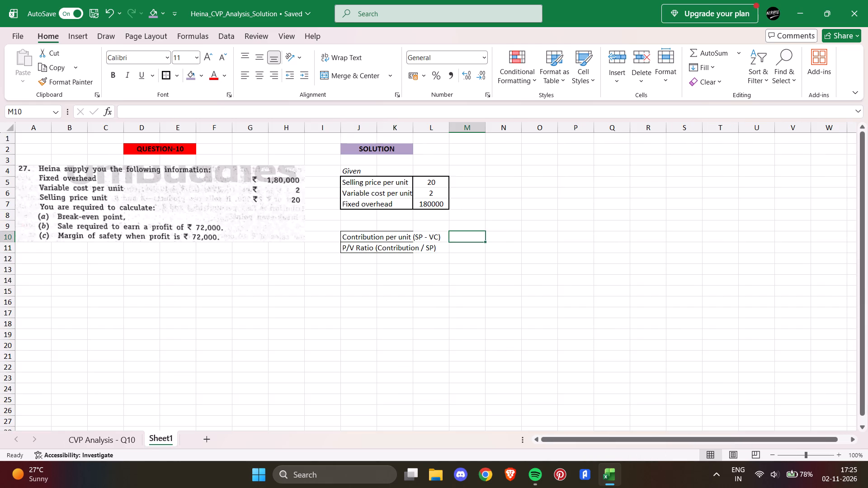
{"action": "type", "text": "18"}
{"action": "key", "text": "Return"}
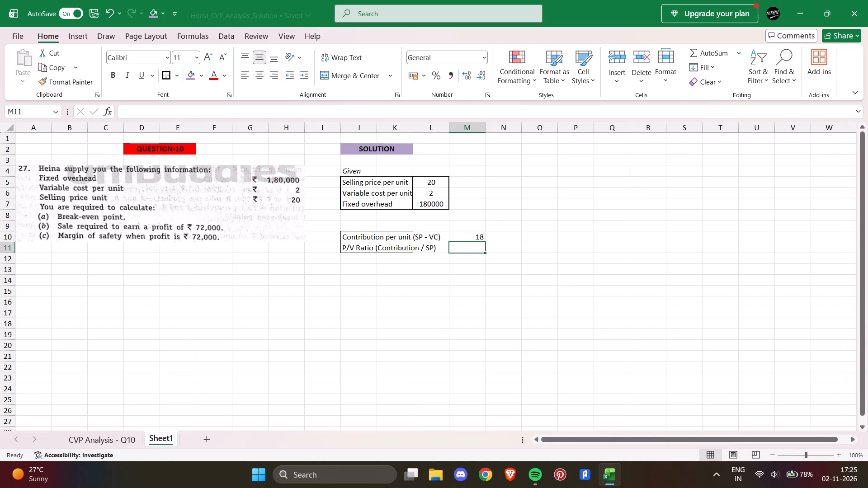
{"action": "type", "text": "90"}
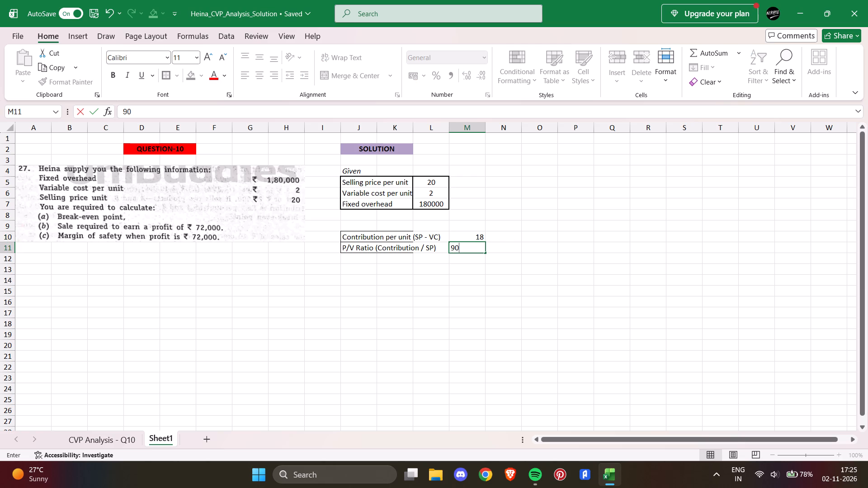
{"action": "key", "text": "shift+percent"}
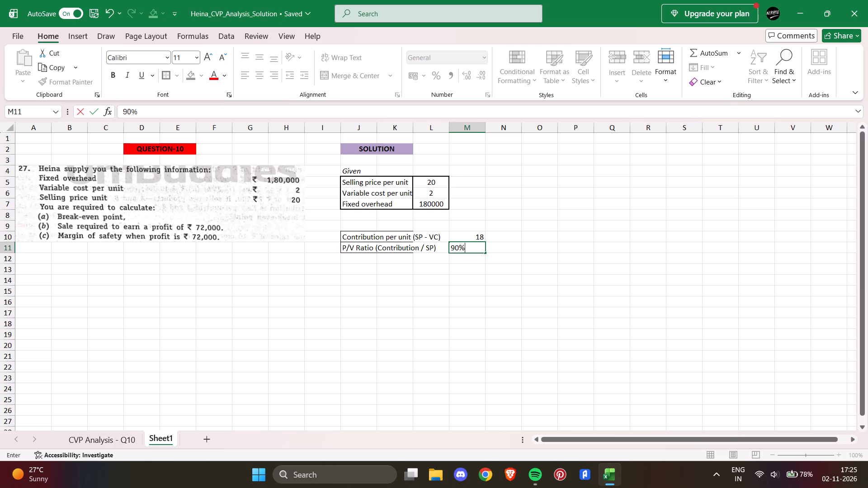
{"action": "left_click", "coordinate": [514, 239]}
Center the working-note values in M10:M11 horizontally, keeping the two cells unmerged.
{"action": "left_click_drag", "start_coordinate": [474, 233], "coordinate": [477, 250]}
{"action": "left_click", "coordinate": [258, 75]}
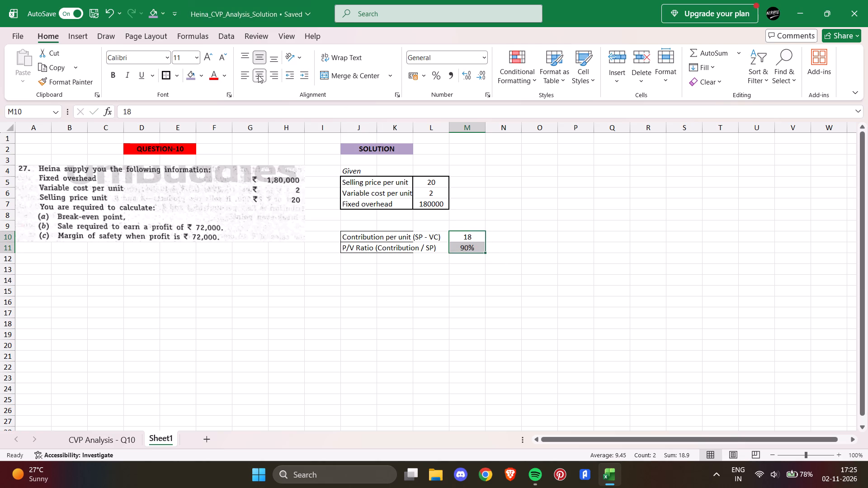
{"action": "left_click", "coordinate": [337, 74]}
{"action": "left_click", "coordinate": [505, 264]}
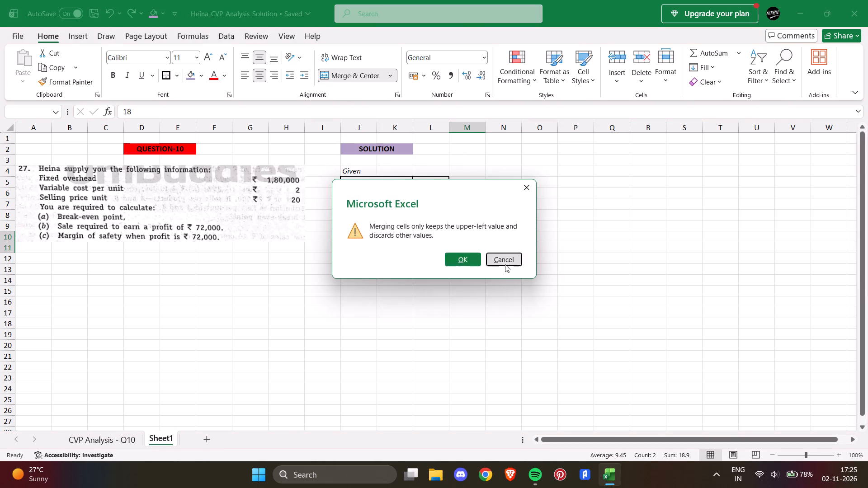
Check the working-notes section on the CVP Analysis - Q10 sheet and enter the heading Working Note in J9 of Sheet1.
{"action": "left_click_drag", "start_coordinate": [347, 237], "coordinate": [428, 245]}
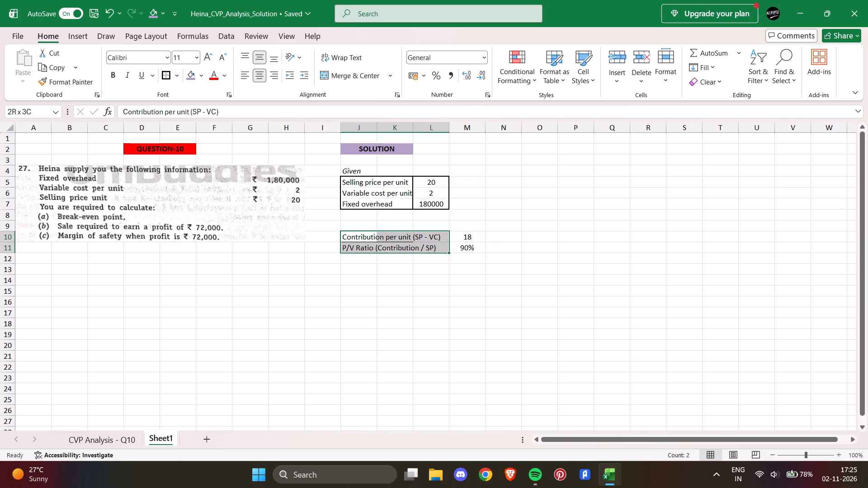
{"action": "left_click_drag", "start_coordinate": [428, 245], "coordinate": [428, 245]}
{"action": "left_click", "coordinate": [100, 443]}
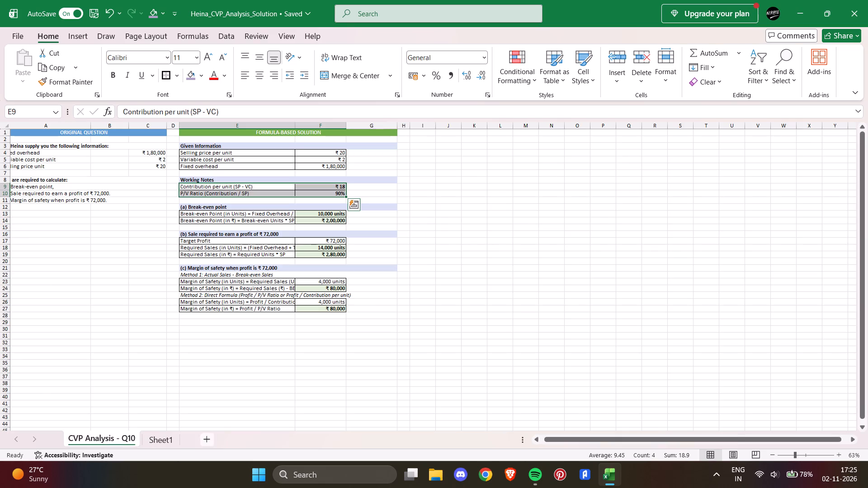
{"action": "left_click", "coordinate": [156, 440]}
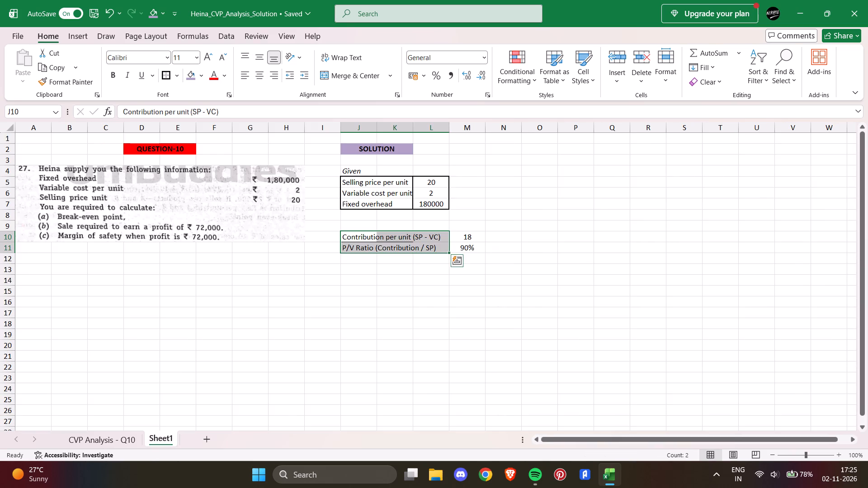
{"action": "double_click", "coordinate": [354, 230]}
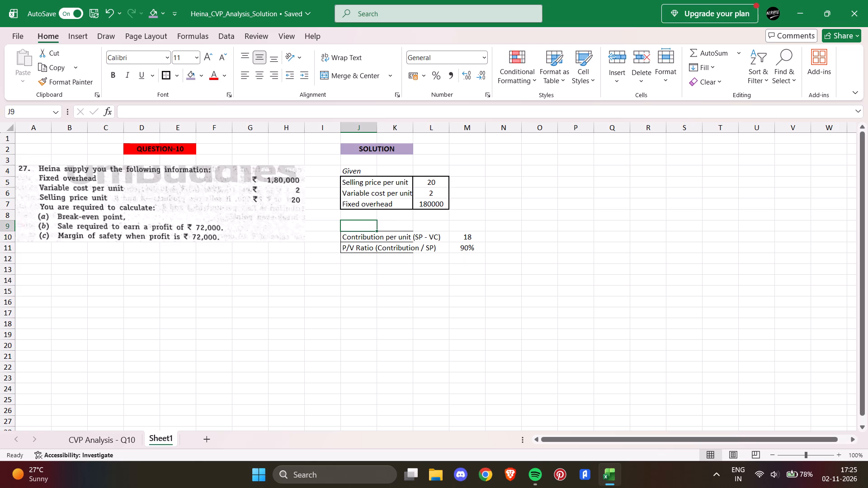
{"action": "type", "text": "WN"}
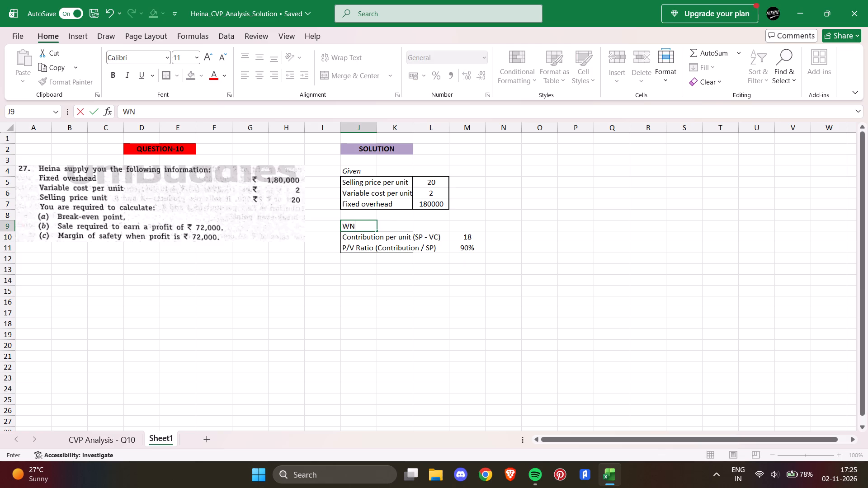
{"action": "key", "text": "BackSpace"}
{"action": "type", "text": "king"}
{"action": "key", "text": "space"}
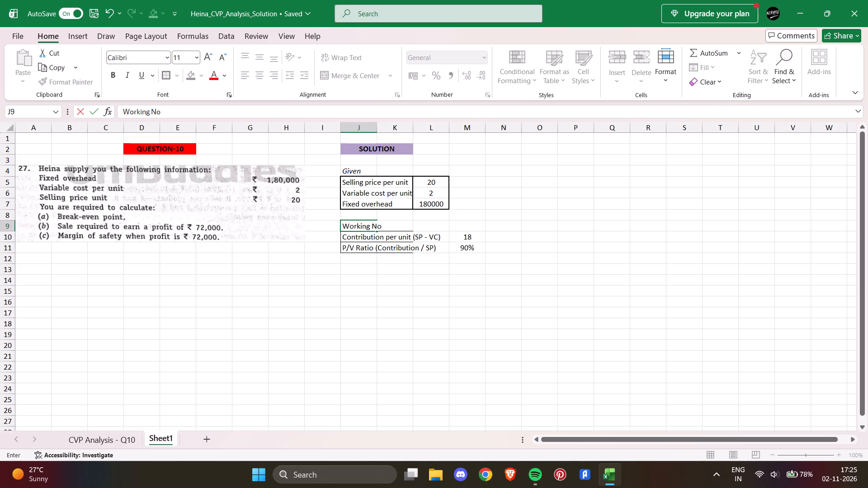
{"action": "key", "text": "BackSpace"}
{"action": "left_click", "coordinate": [346, 270]}
Format the Working Note heading with a yellow fill, merge and center it across J9:K9, and make it bold.
{"action": "left_click_drag", "start_coordinate": [353, 231], "coordinate": [347, 227]}
{"action": "left_click_drag", "start_coordinate": [346, 227], "coordinate": [390, 227]}
{"action": "left_click", "coordinate": [203, 79]}
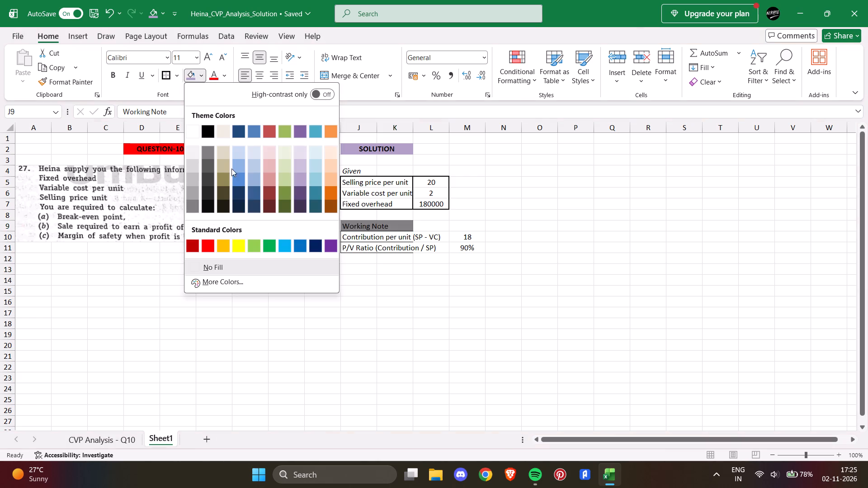
{"action": "left_click", "coordinate": [242, 248]}
{"action": "left_click", "coordinate": [330, 74]}
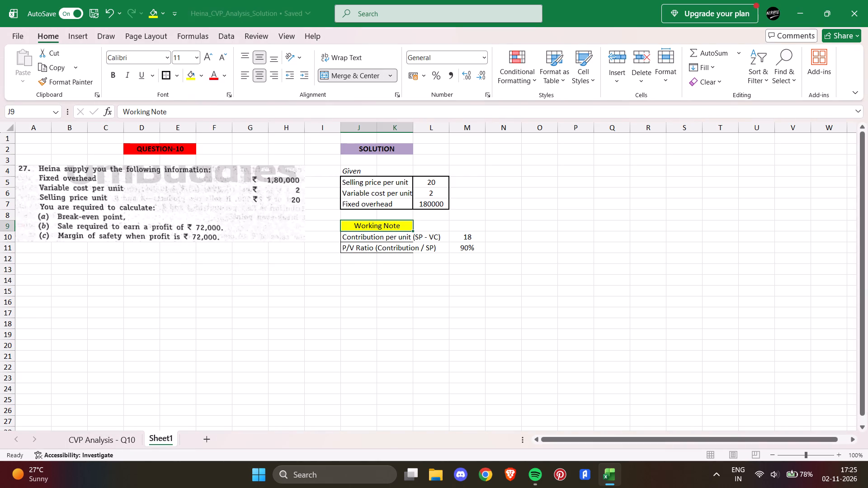
{"action": "left_click", "coordinate": [119, 77]}
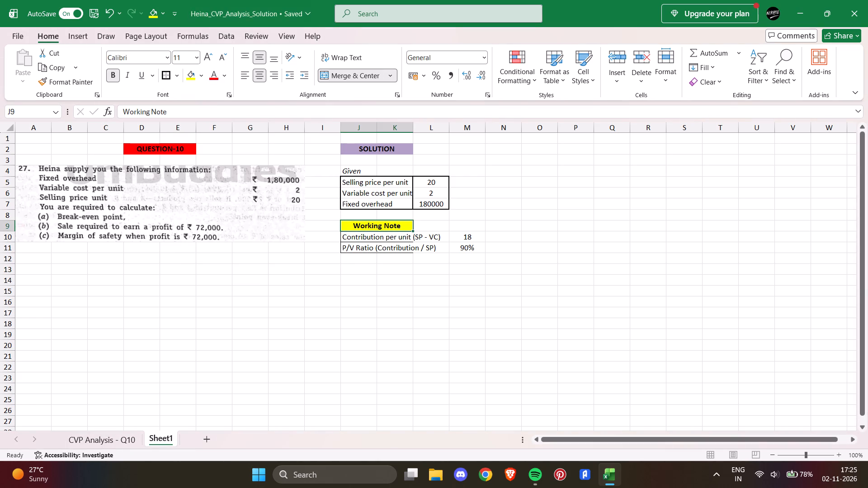
Erase the leftover cell borders around the working-note rows in J10:M11.
{"action": "left_click_drag", "start_coordinate": [346, 238], "coordinate": [456, 247]}
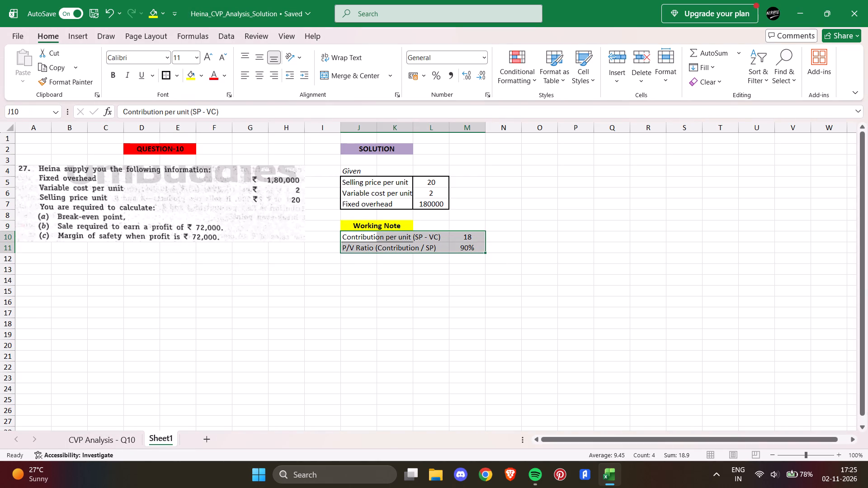
{"action": "left_click", "coordinate": [180, 74]}
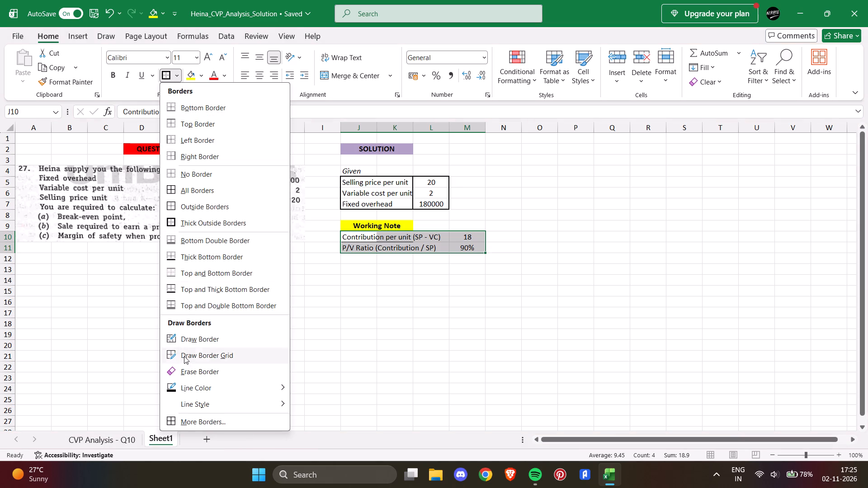
{"action": "left_click_drag", "start_coordinate": [197, 374], "coordinate": [202, 373]}
{"action": "left_click_drag", "start_coordinate": [508, 273], "coordinate": [341, 237]}
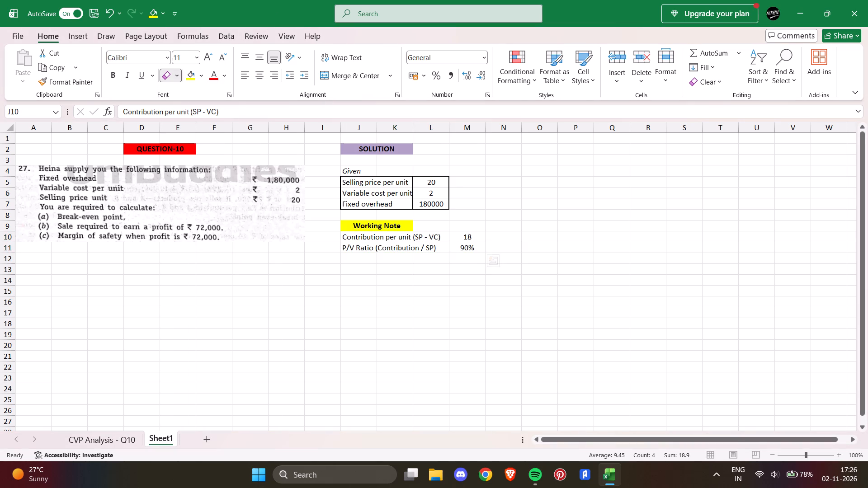
Apply thick outside borders around the working-note table J10:M11 and around its label block J10:L11.
{"action": "left_click", "coordinate": [205, 76]}
{"action": "left_click", "coordinate": [179, 75]}
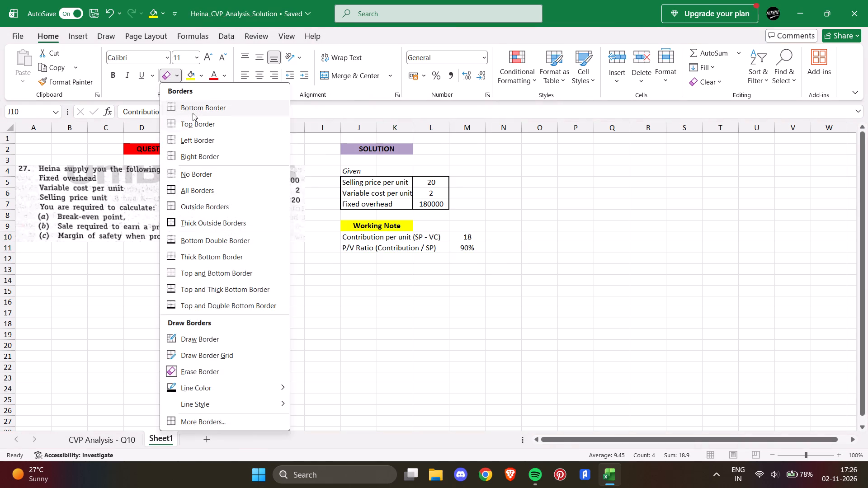
{"action": "left_click", "coordinate": [202, 221]}
{"action": "left_click_drag", "start_coordinate": [348, 239], "coordinate": [435, 249]}
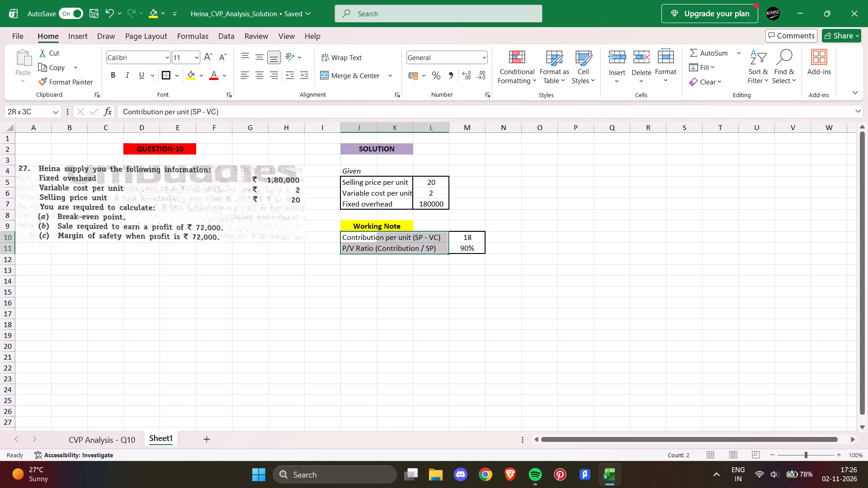
{"action": "left_click_drag", "start_coordinate": [435, 249], "coordinate": [459, 249]}
{"action": "left_click", "coordinate": [166, 74]}
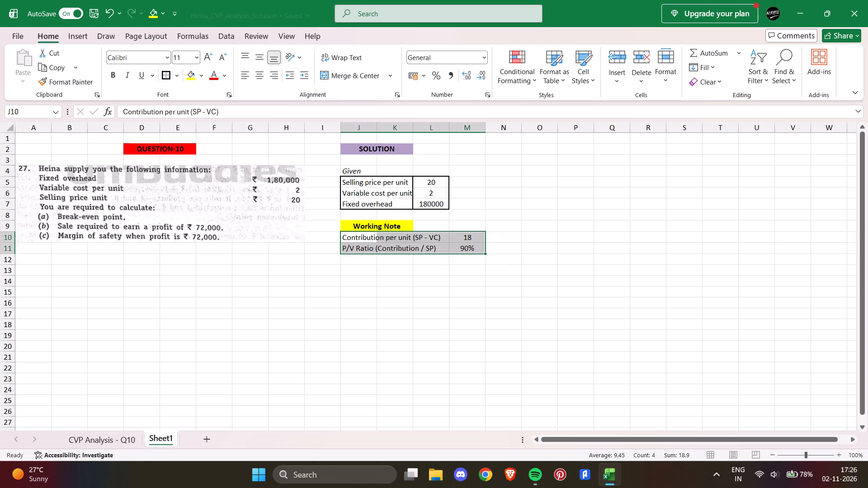
{"action": "left_click_drag", "start_coordinate": [361, 239], "coordinate": [437, 251]}
{"action": "left_click", "coordinate": [171, 67]}
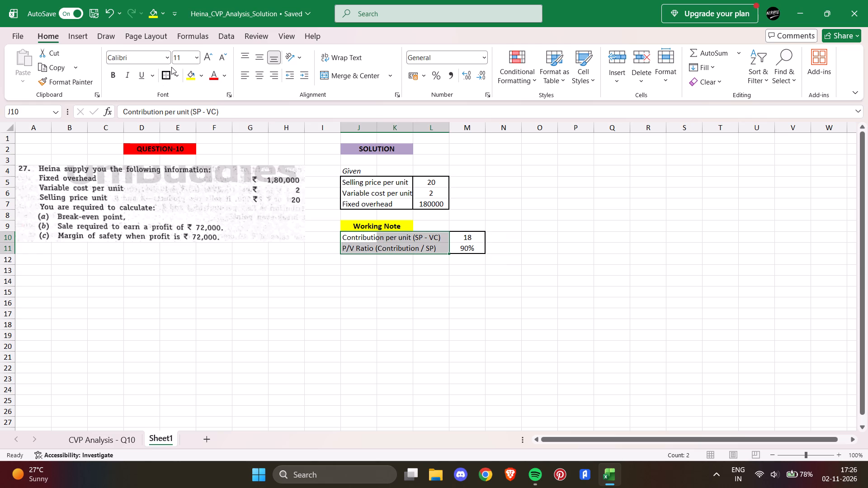
{"action": "left_click", "coordinate": [168, 75]}
{"action": "left_click", "coordinate": [510, 209]}
{"action": "left_click", "coordinate": [710, 209]}
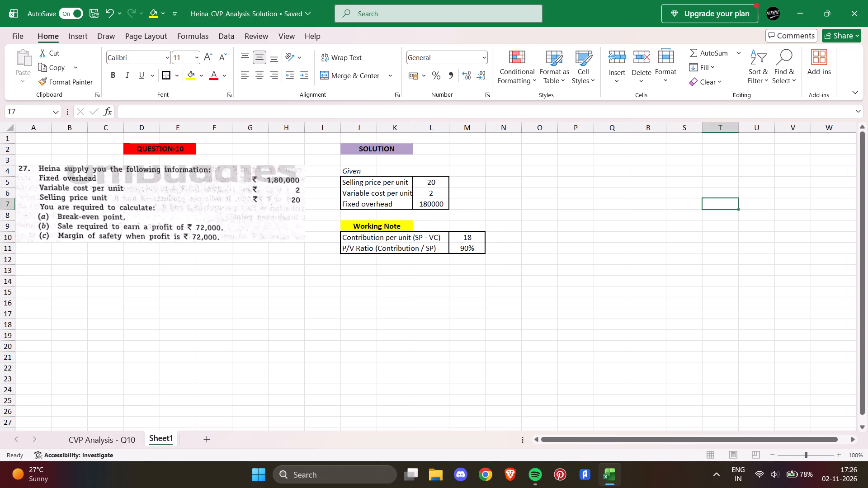
Copy the heading text (a) Break-even point from the CVP Analysis - Q10 sheet into J13 of Sheet1.
{"action": "left_click", "coordinate": [104, 436]}
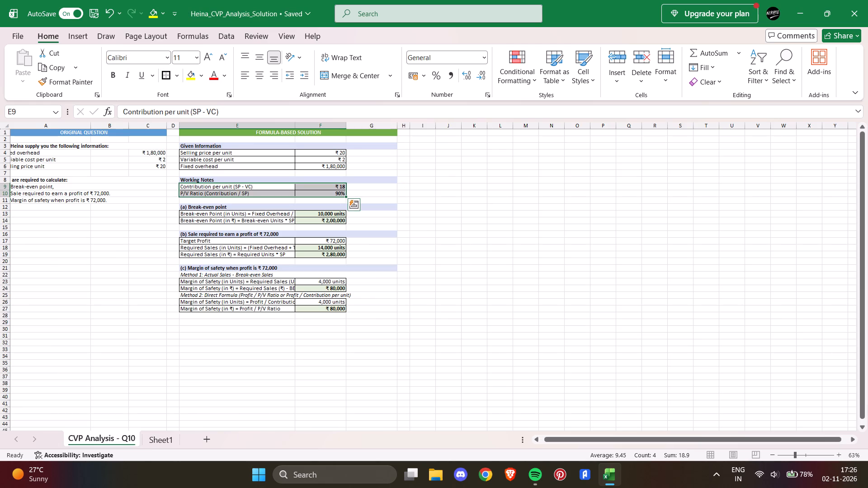
{"action": "left_click", "coordinate": [223, 207]}
{"action": "left_click_drag", "start_coordinate": [201, 110], "coordinate": [105, 115]}
{"action": "key", "text": "ctrl+c"}
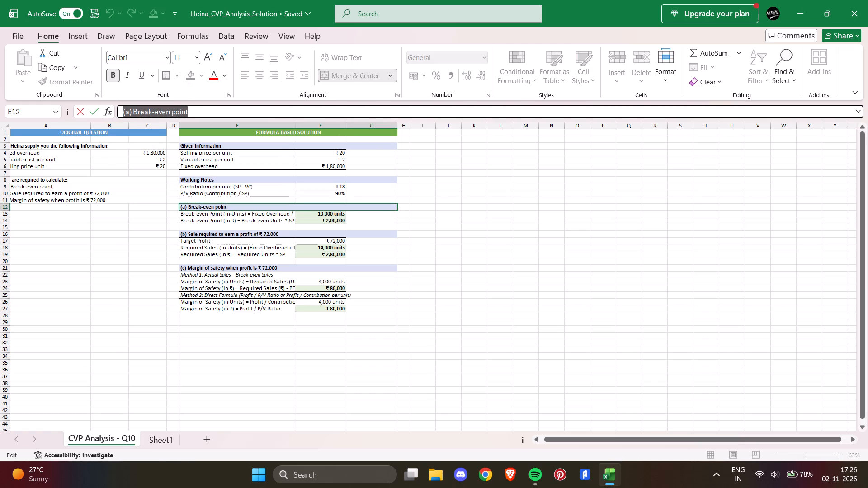
{"action": "left_click", "coordinate": [161, 442]}
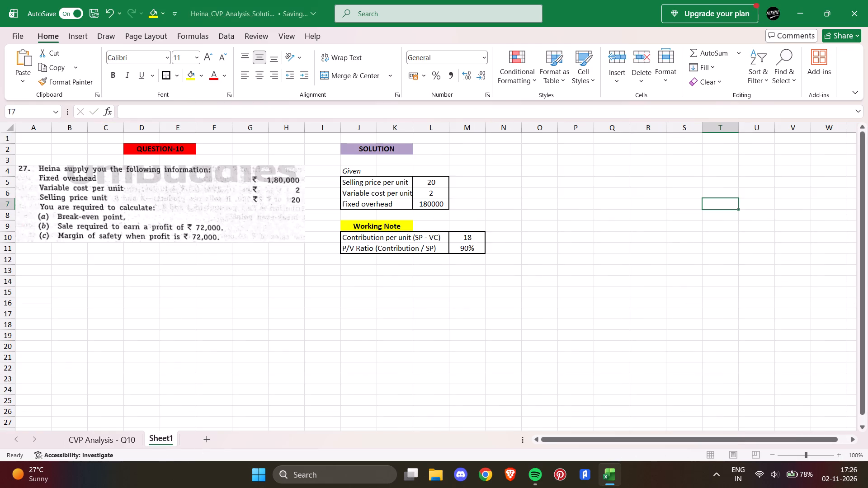
{"action": "left_click", "coordinate": [355, 267]}
{"action": "key", "text": "ctrl+v"}
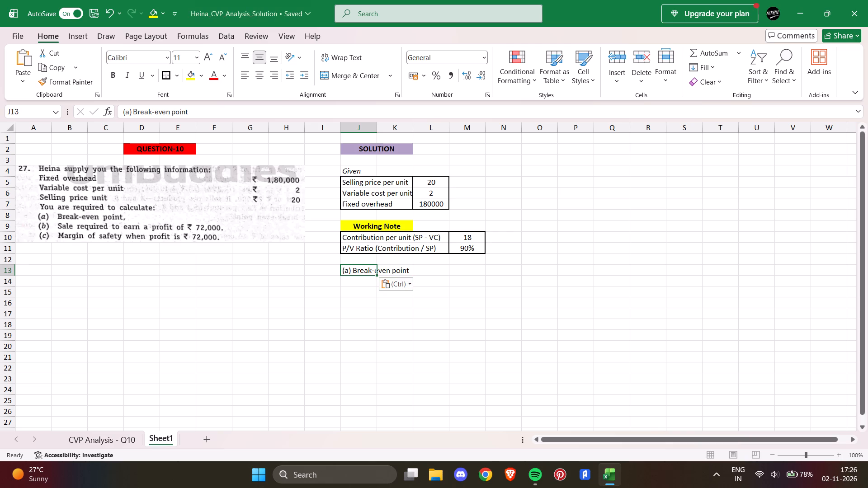
Copy the Break-even Point (in Units) formula label from the CVP Analysis - Q10 sheet into J14 of Sheet1.
{"action": "left_click", "coordinate": [114, 436]}
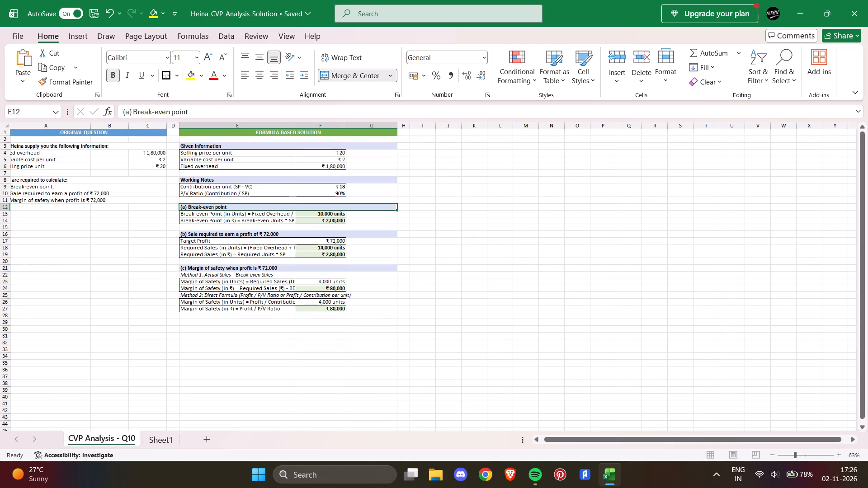
{"action": "left_click_drag", "start_coordinate": [240, 215], "coordinate": [235, 215]}
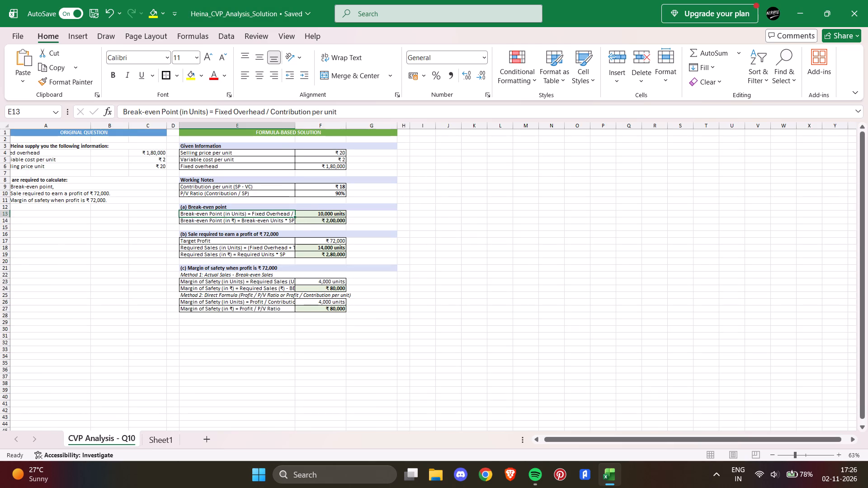
{"action": "key", "text": "ctrl+c"}
{"action": "left_click", "coordinate": [165, 438]}
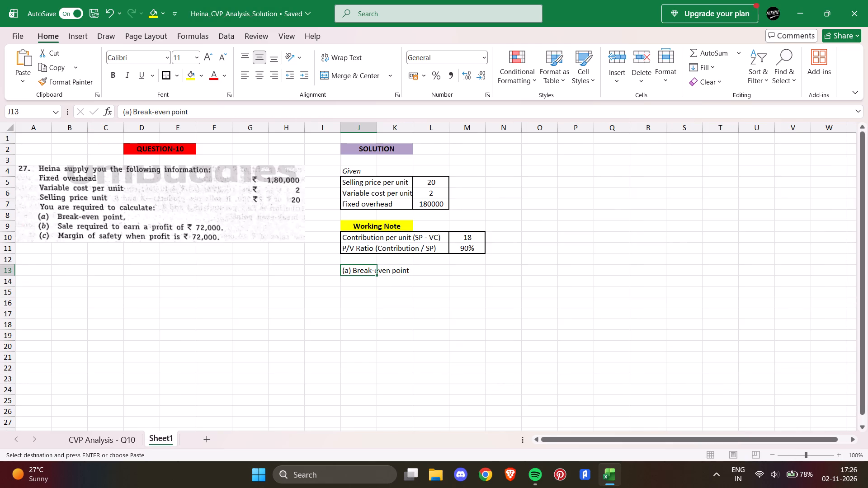
{"action": "left_click", "coordinate": [350, 279]}
{"action": "key", "text": "ctrl+v"}
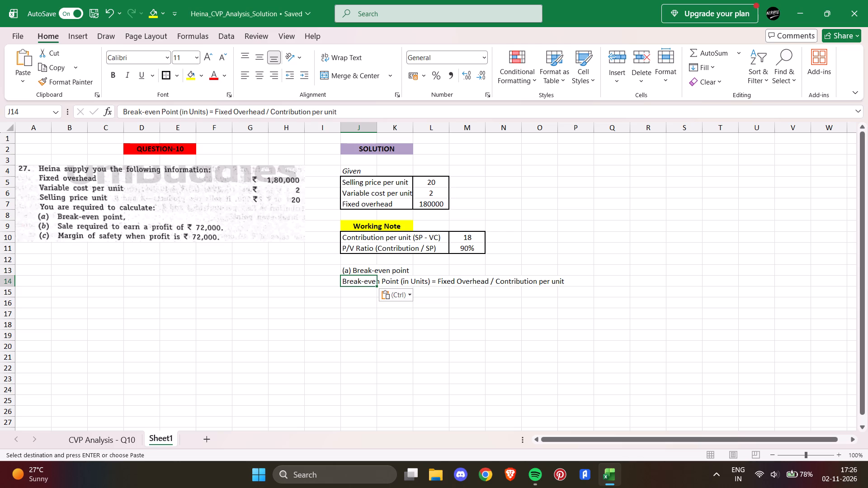
Copy the Break-even Point (in ₹) formula label from the CVP Analysis - Q10 sheet into J15 of Sheet1.
{"action": "left_click", "coordinate": [119, 440]}
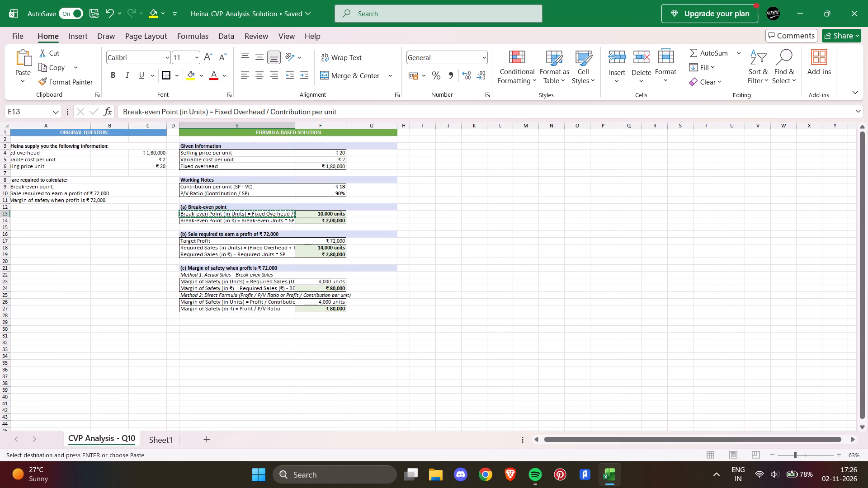
{"action": "left_click", "coordinate": [245, 221]}
{"action": "key", "text": "ctrl+c"}
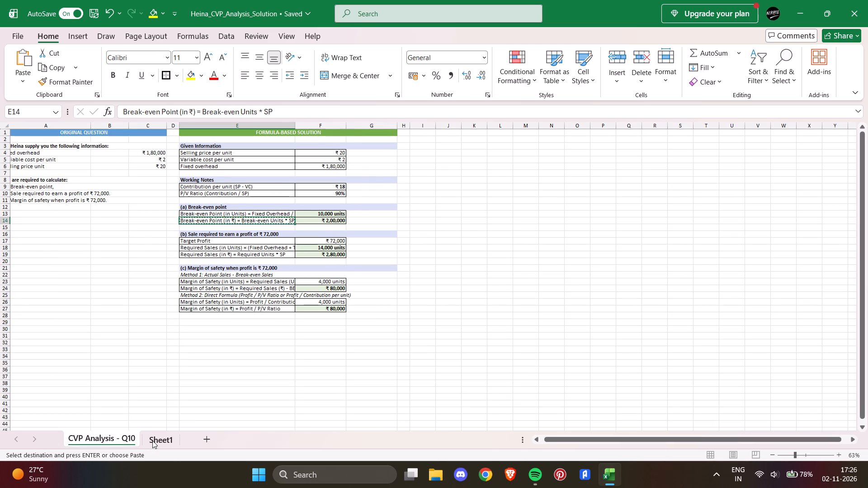
{"action": "left_click", "coordinate": [152, 441]}
{"action": "left_click", "coordinate": [361, 288]}
{"action": "key", "text": "ctrl+v"}
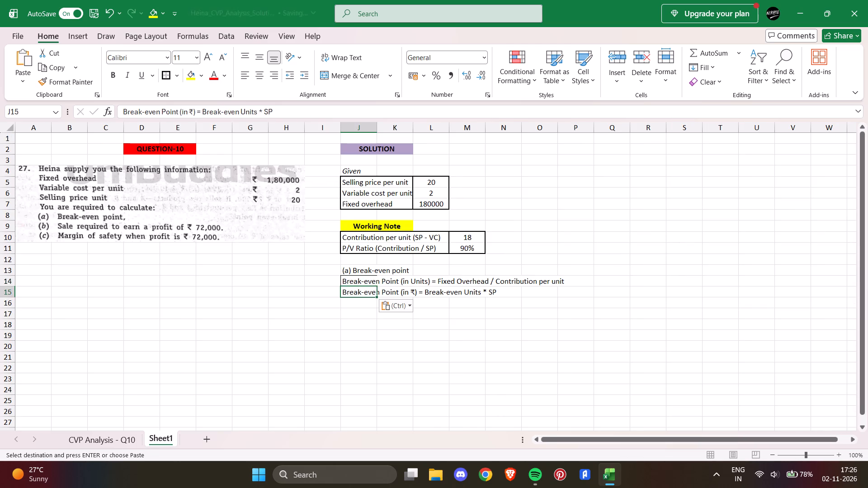
Check the break-even results on the CVP Analysis - Q10 sheet and enter 10000 in Q14 and 200000 in Q15 of Sheet1.
{"action": "left_click", "coordinate": [126, 434]}
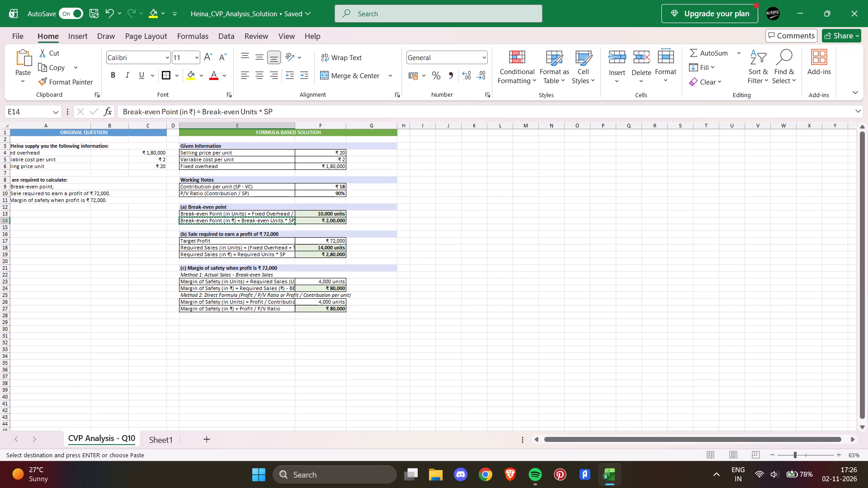
{"action": "left_click", "coordinate": [153, 437]}
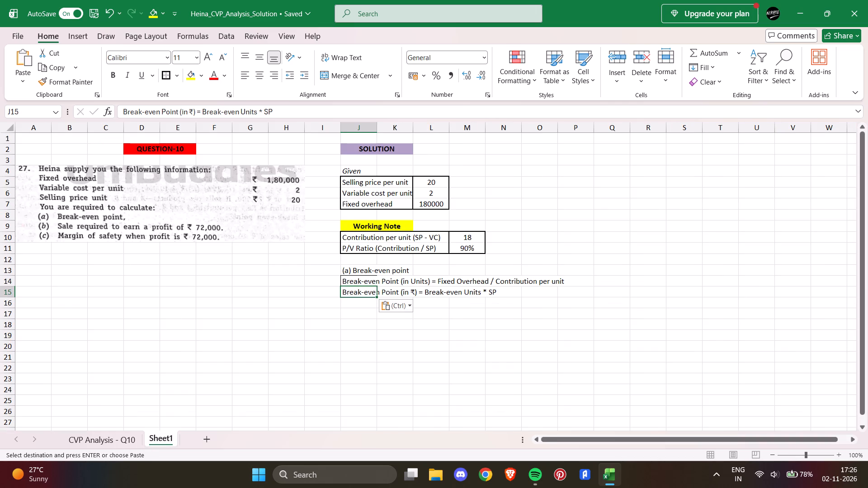
{"action": "left_click", "coordinate": [614, 281]}
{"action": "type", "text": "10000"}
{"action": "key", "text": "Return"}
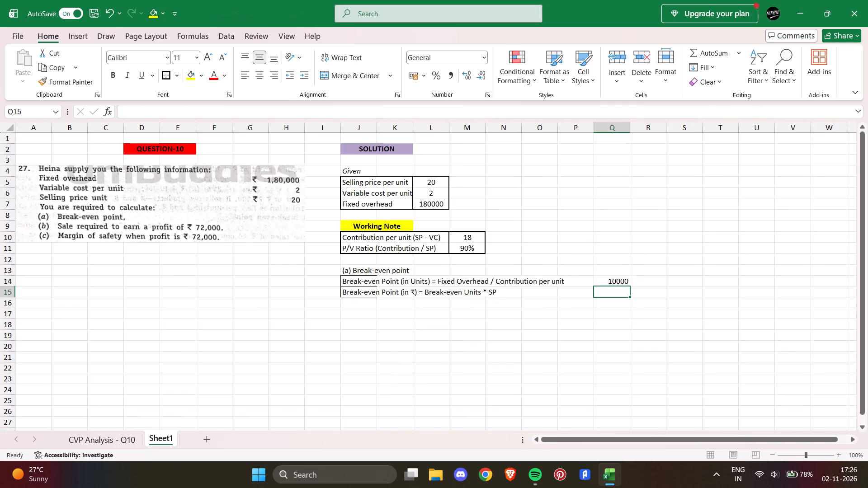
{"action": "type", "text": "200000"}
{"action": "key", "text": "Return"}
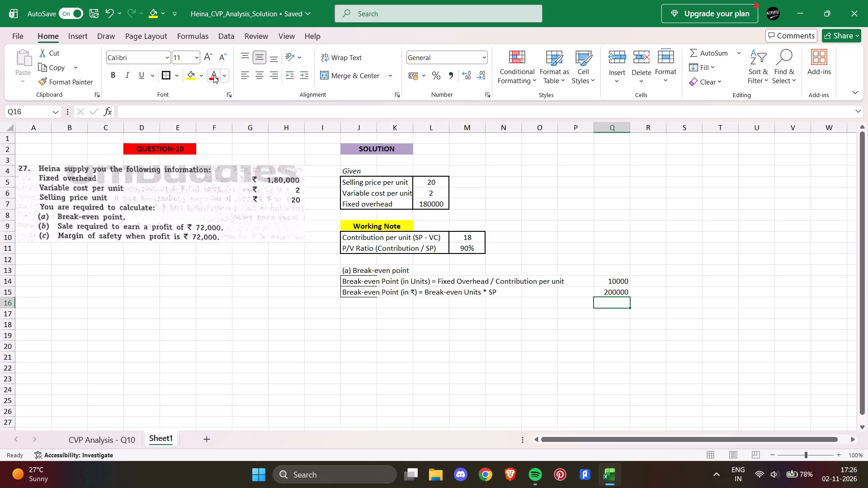
Erase the stray cell borders around the break-even formula labels in J14 and J15 of Sheet1.
{"action": "left_click", "coordinate": [175, 78]}
{"action": "left_click", "coordinate": [190, 376]}
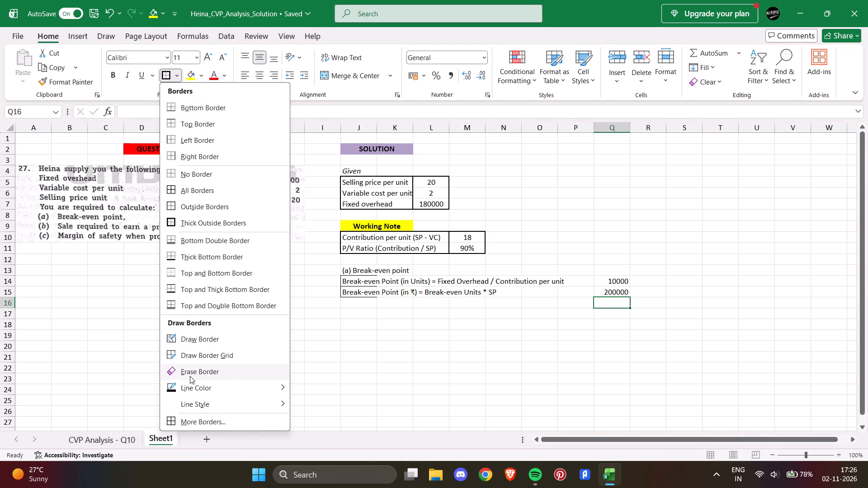
{"action": "left_click_drag", "start_coordinate": [418, 332], "coordinate": [356, 275]}
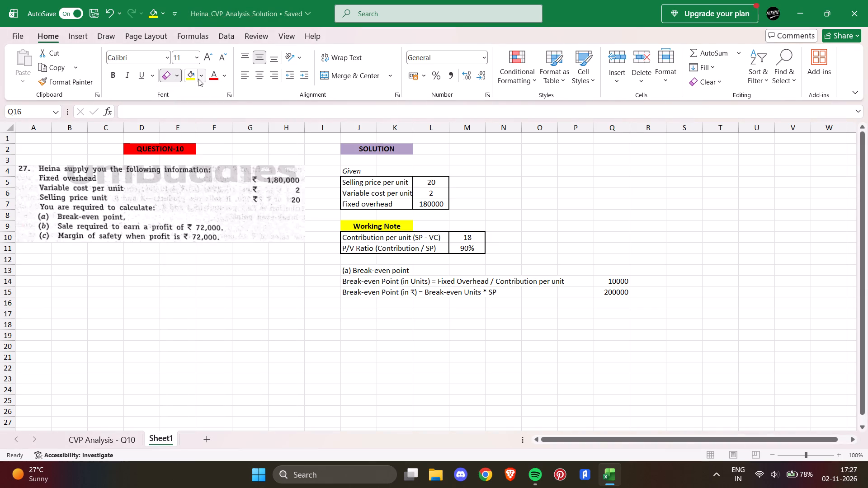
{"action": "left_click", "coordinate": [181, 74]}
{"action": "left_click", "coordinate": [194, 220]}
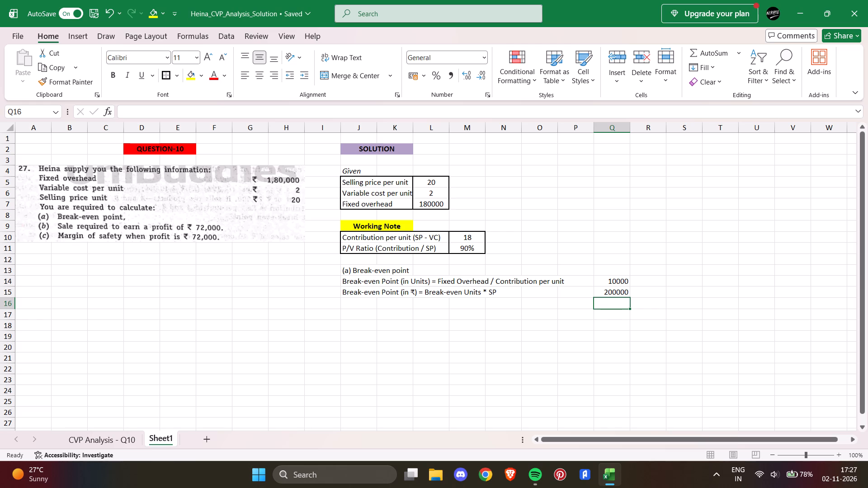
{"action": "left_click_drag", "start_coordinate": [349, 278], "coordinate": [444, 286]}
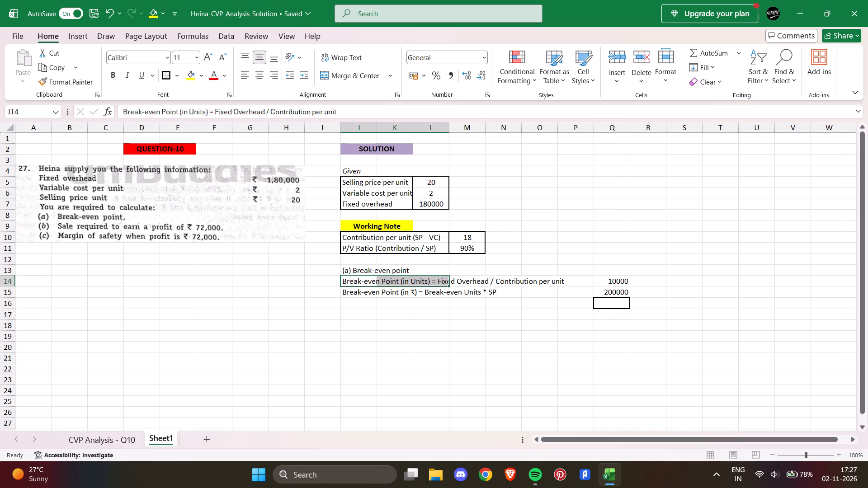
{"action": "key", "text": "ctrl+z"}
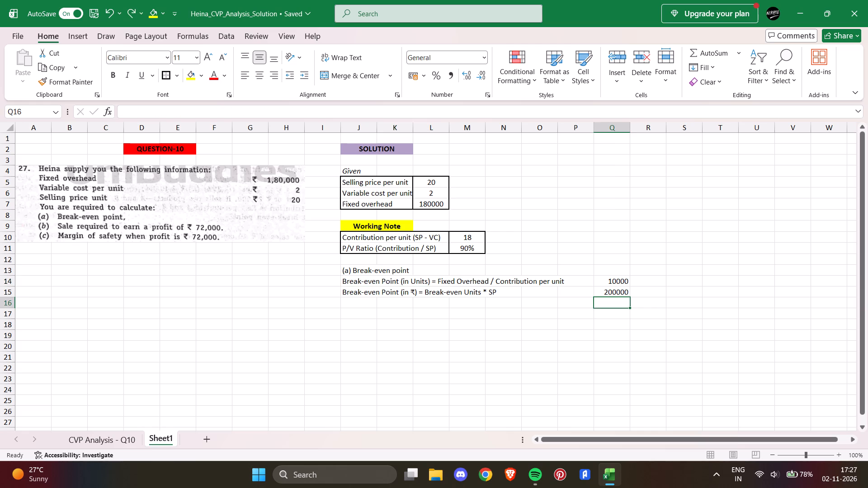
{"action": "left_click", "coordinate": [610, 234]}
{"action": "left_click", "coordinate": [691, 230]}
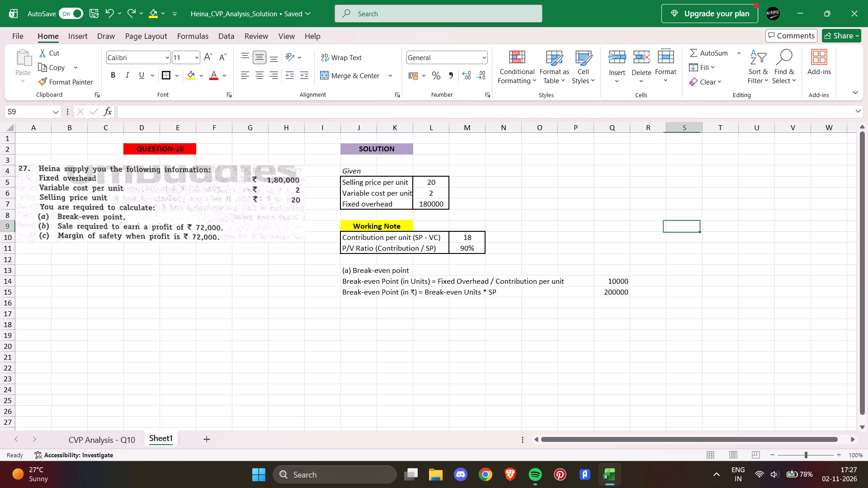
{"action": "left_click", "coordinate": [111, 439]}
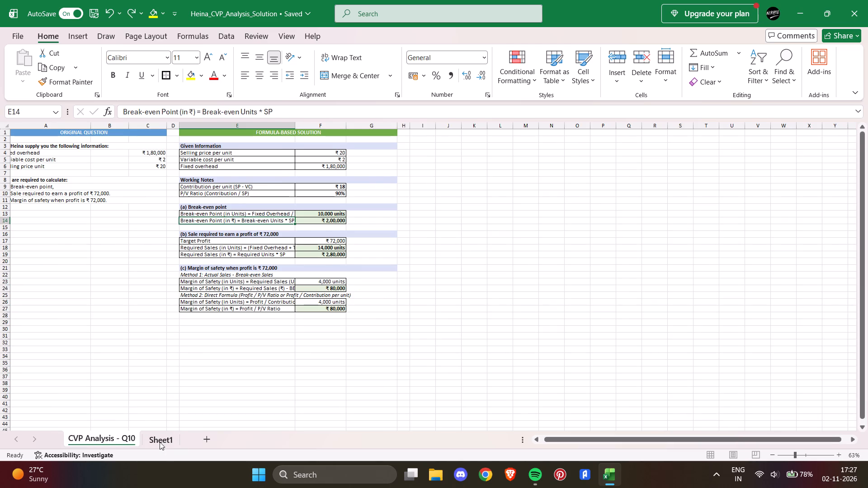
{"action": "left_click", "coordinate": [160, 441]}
Apply thick outside borders around the break-even block J14:Q15 and around its label area J14:P15.
{"action": "left_click_drag", "start_coordinate": [344, 283], "coordinate": [574, 296]}
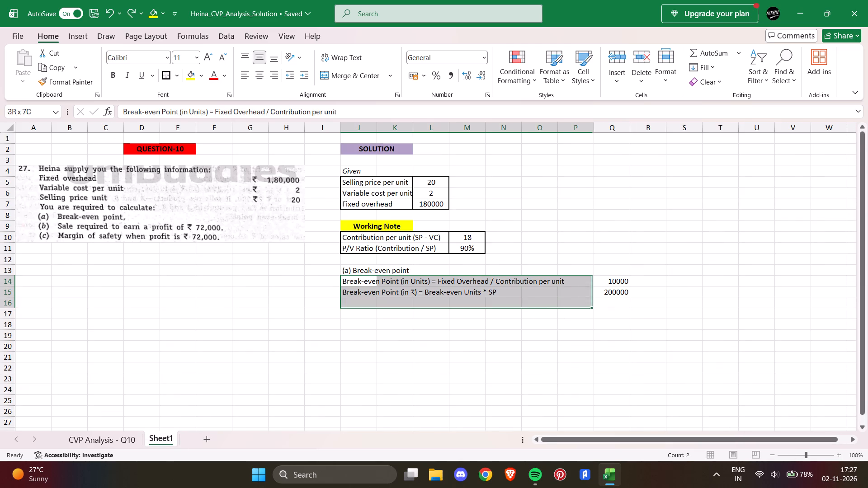
{"action": "left_click_drag", "start_coordinate": [574, 296], "coordinate": [604, 290]}
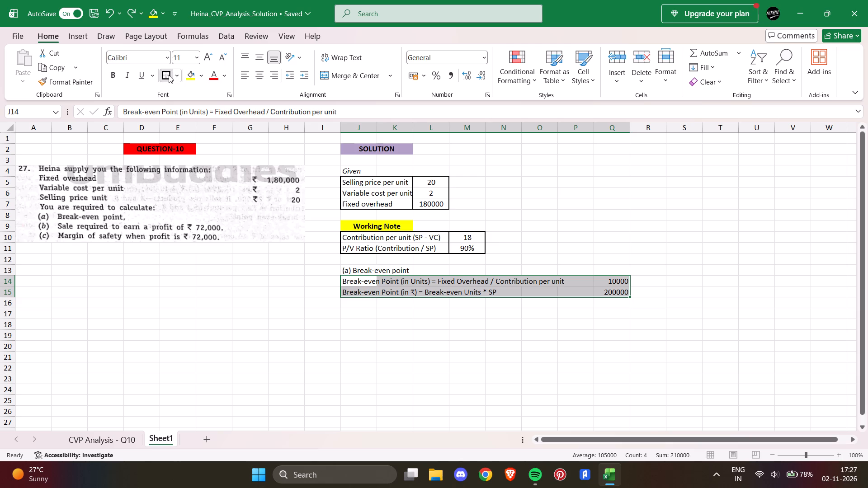
{"action": "left_click", "coordinate": [169, 75]}
{"action": "left_click_drag", "start_coordinate": [349, 286], "coordinate": [574, 296]}
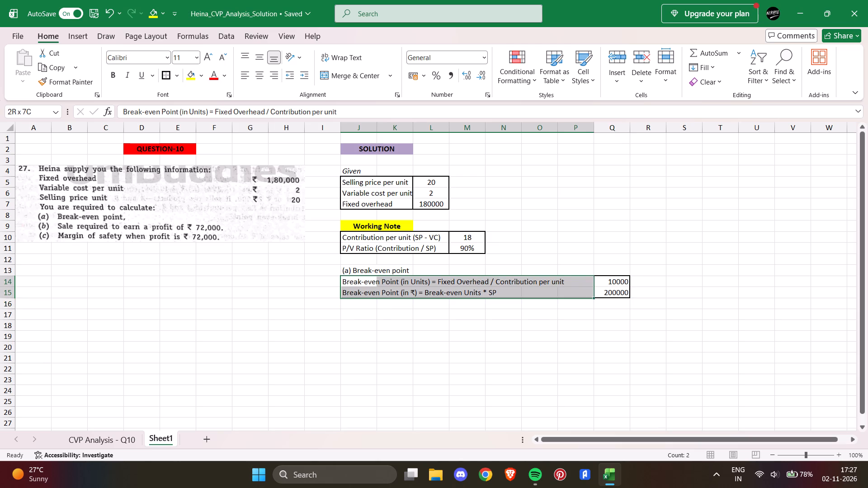
{"action": "left_click_drag", "start_coordinate": [574, 296], "coordinate": [567, 292]}
{"action": "left_click", "coordinate": [166, 76]}
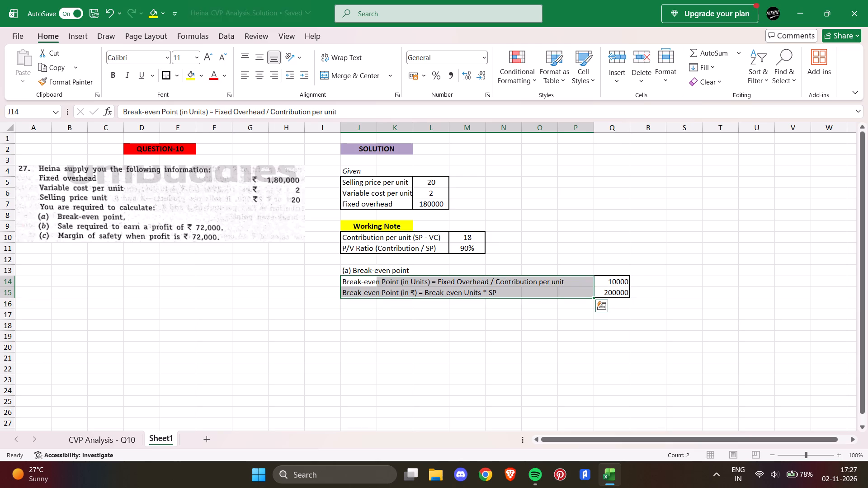
Center the break-even values in Q14:Q15 horizontally.
{"action": "left_click_drag", "start_coordinate": [606, 280], "coordinate": [613, 292]}
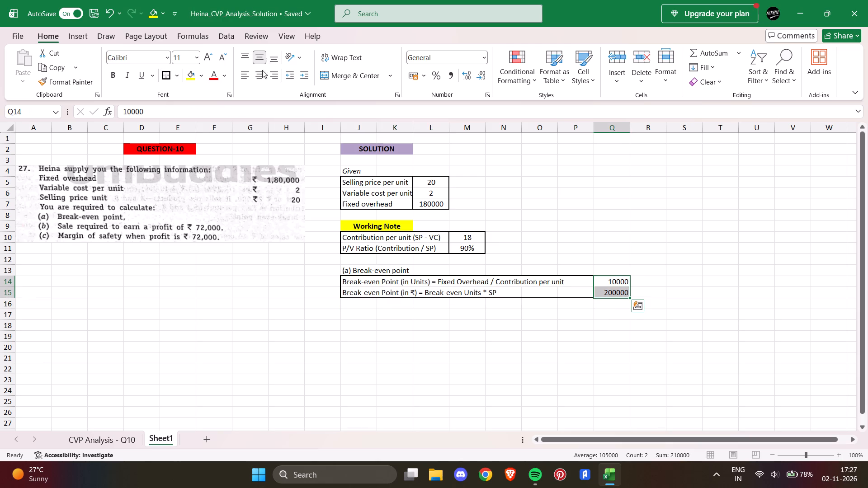
{"action": "left_click", "coordinate": [262, 73]}
Middle-align the break-even formula labels in J14:P15 vertically, with the row 14 label aligned left.
{"action": "left_click_drag", "start_coordinate": [355, 282], "coordinate": [473, 292]}
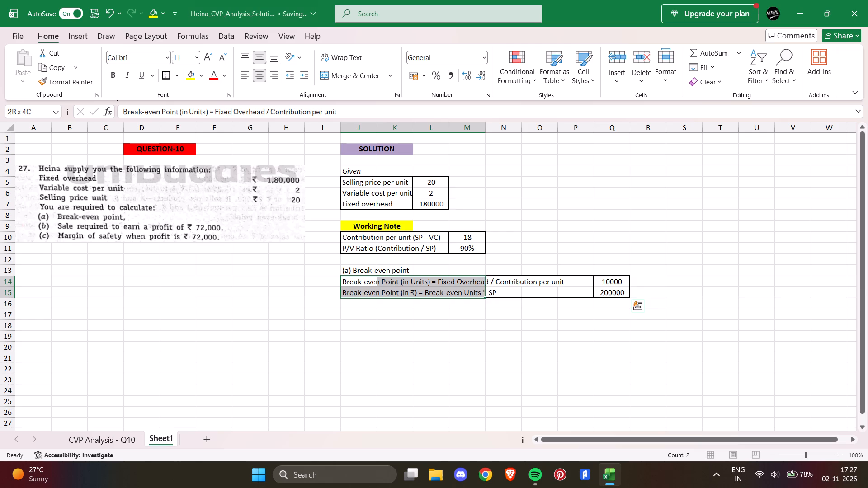
{"action": "left_click_drag", "start_coordinate": [473, 292], "coordinate": [572, 286]}
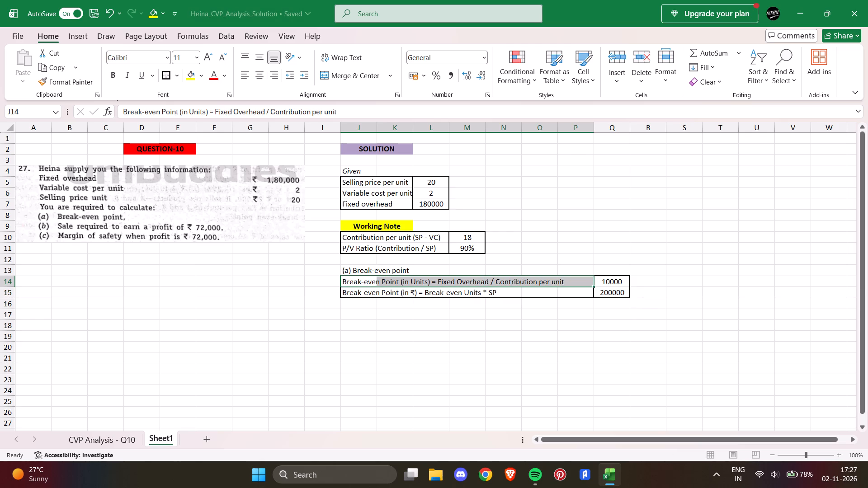
{"action": "left_click", "coordinate": [257, 54]}
{"action": "left_click", "coordinate": [262, 76]}
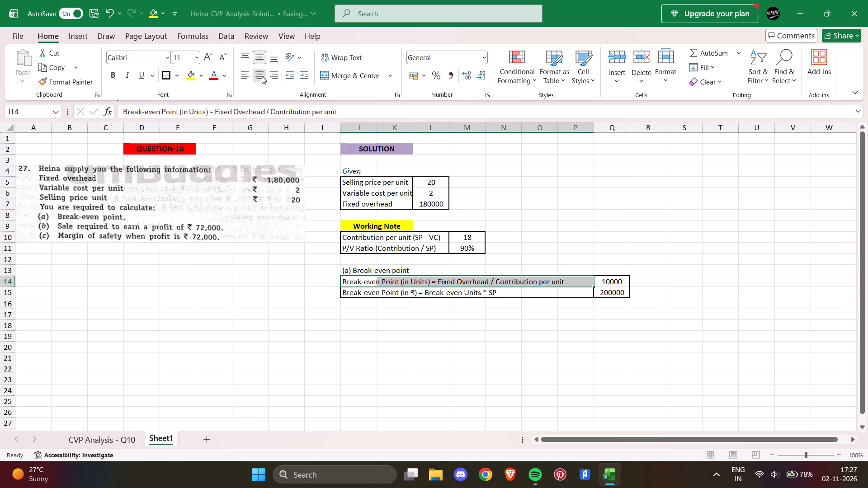
{"action": "left_click", "coordinate": [249, 76]}
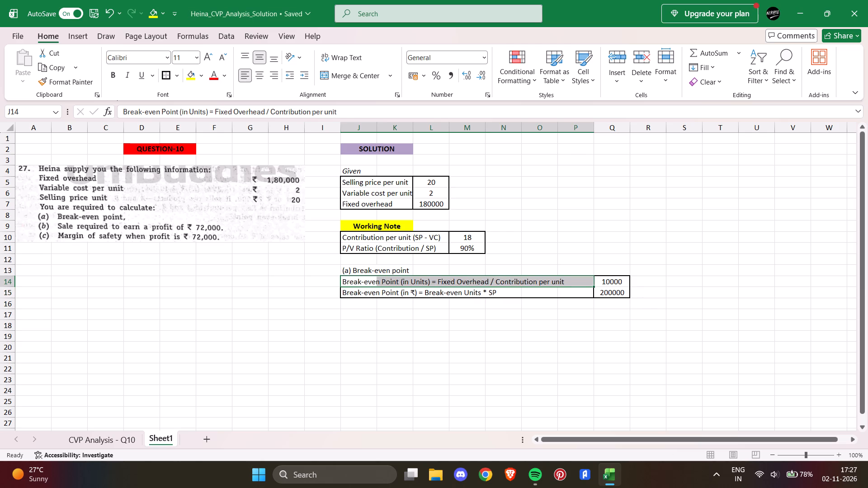
{"action": "left_click", "coordinate": [406, 294]}
{"action": "left_click_drag", "start_coordinate": [349, 293], "coordinate": [501, 296]}
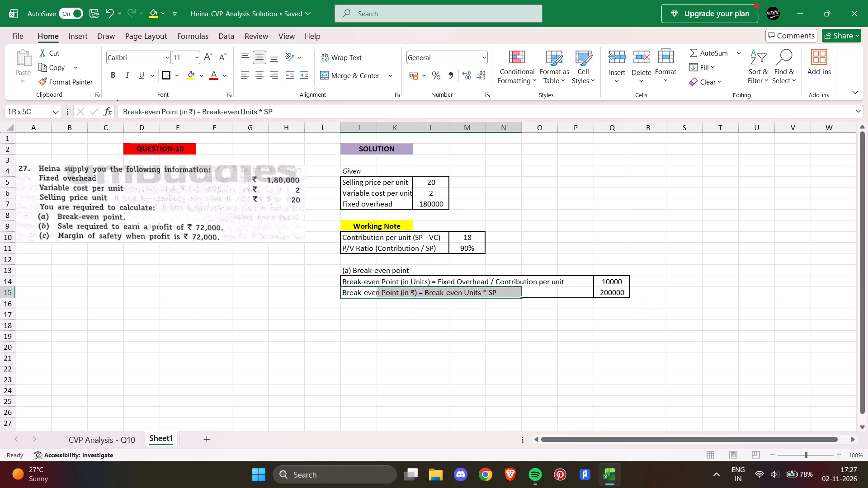
{"action": "left_click_drag", "start_coordinate": [501, 296], "coordinate": [559, 297]}
{"action": "left_click", "coordinate": [258, 56]}
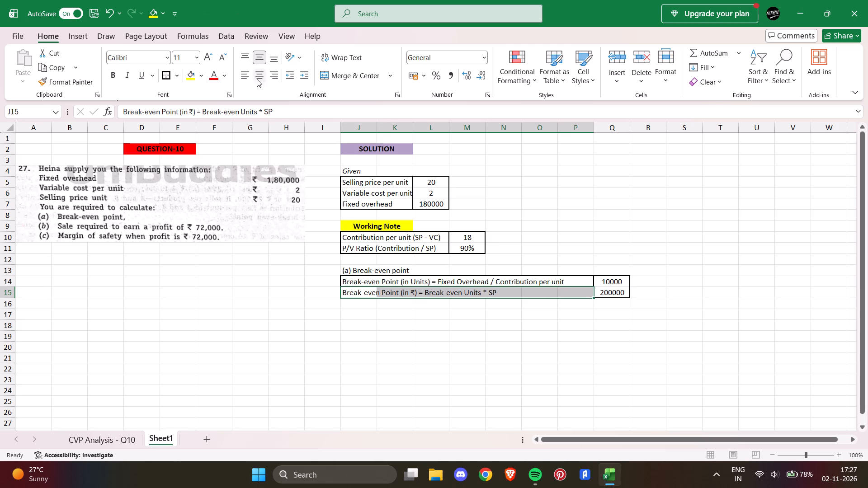
{"action": "left_click", "coordinate": [536, 260]}
Format the (a) Break-even point heading: merge and center it across J13:K13, with yellow fill and bold text.
{"action": "left_click", "coordinate": [355, 271]}
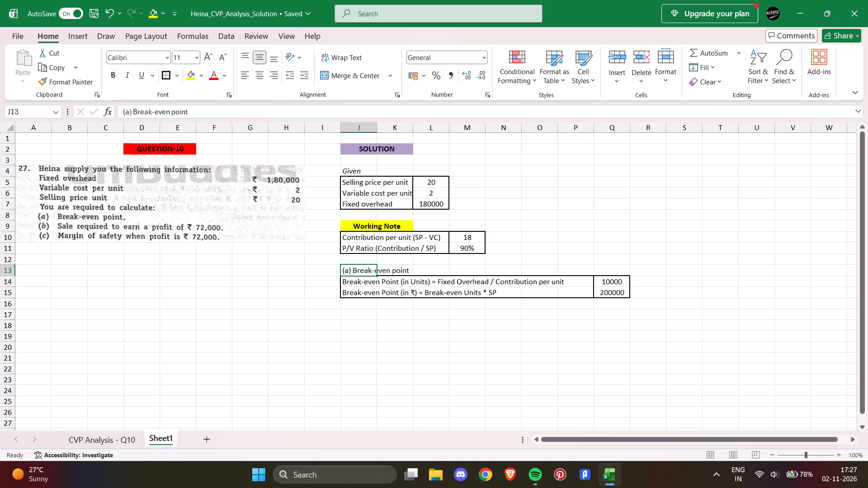
{"action": "left_click_drag", "start_coordinate": [355, 271], "coordinate": [420, 270]}
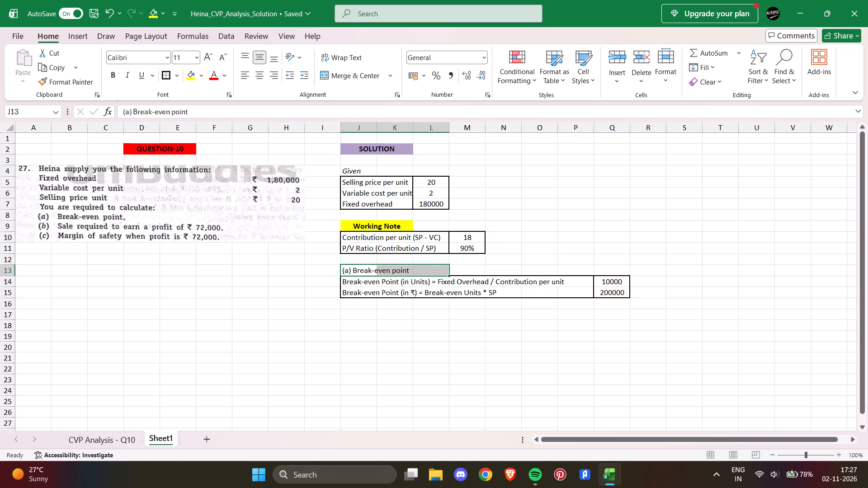
{"action": "left_click_drag", "start_coordinate": [359, 272], "coordinate": [393, 273]}
{"action": "left_click", "coordinate": [337, 77]}
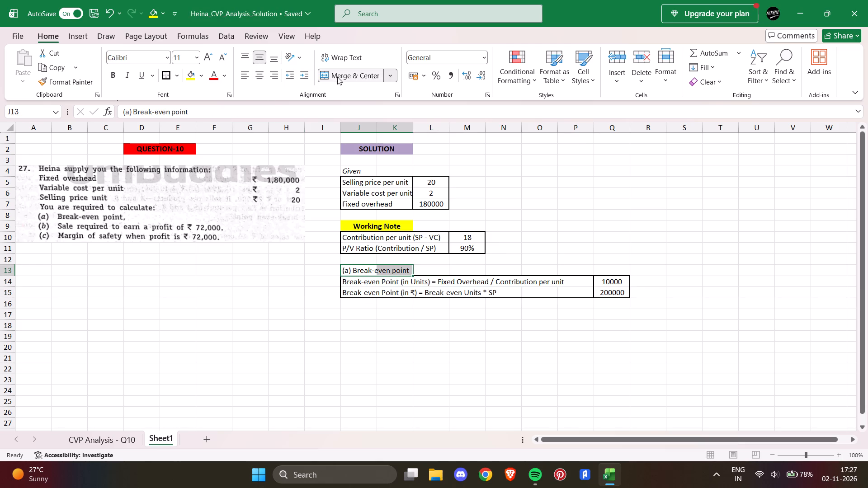
{"action": "left_click", "coordinate": [189, 74]}
{"action": "left_click", "coordinate": [599, 227]}
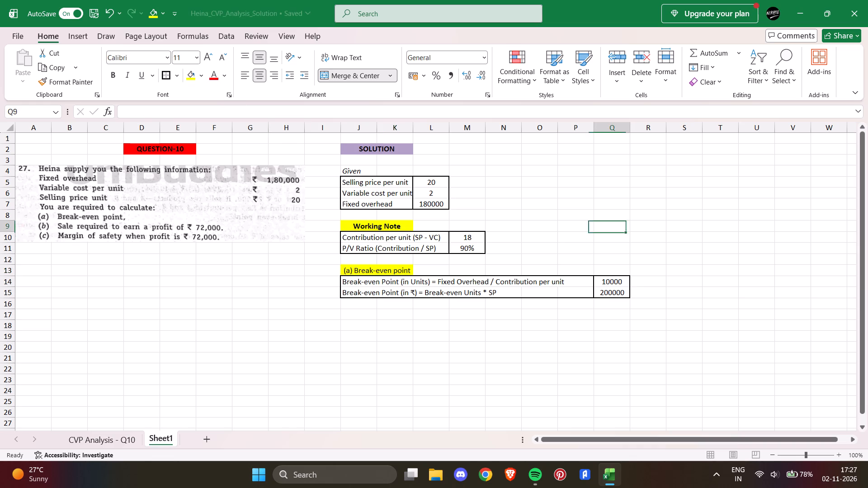
{"action": "left_click", "coordinate": [382, 271]}
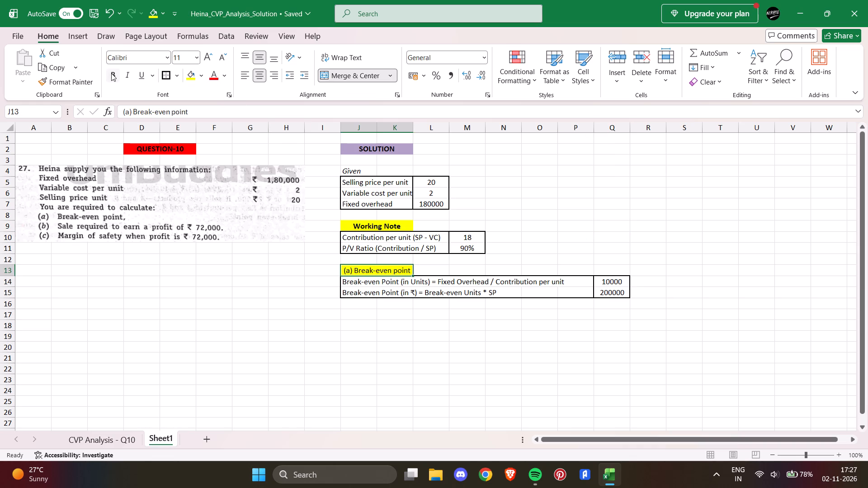
{"action": "left_click", "coordinate": [111, 73]}
{"action": "left_click_drag", "start_coordinate": [346, 271], "coordinate": [381, 271]}
{"action": "double_click", "coordinate": [340, 79]}
{"action": "left_click", "coordinate": [600, 219]}
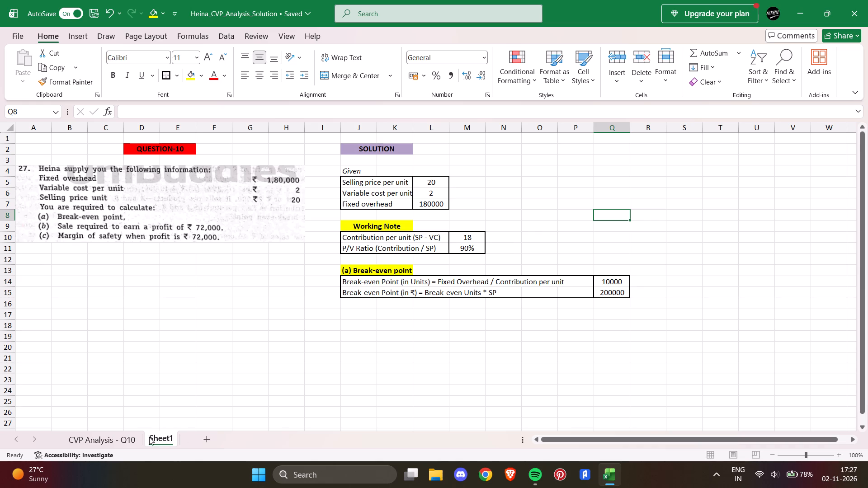
Copy the heading (b) Sale required to earn a profit of ₹ 72,000 from the CVP Analysis - Q10 sheet into J17 of Sheet1.
{"action": "left_click", "coordinate": [114, 437]}
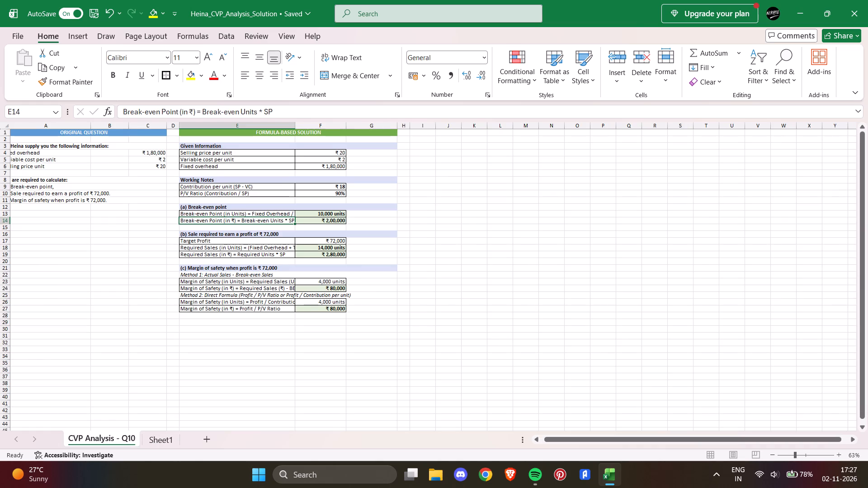
{"action": "left_click", "coordinate": [252, 235]}
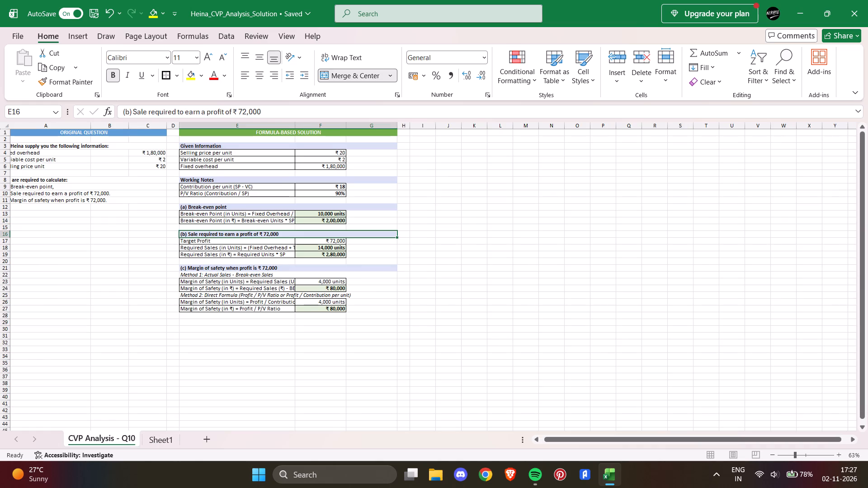
{"action": "key", "text": "ctrl+c"}
{"action": "left_click", "coordinate": [165, 439]}
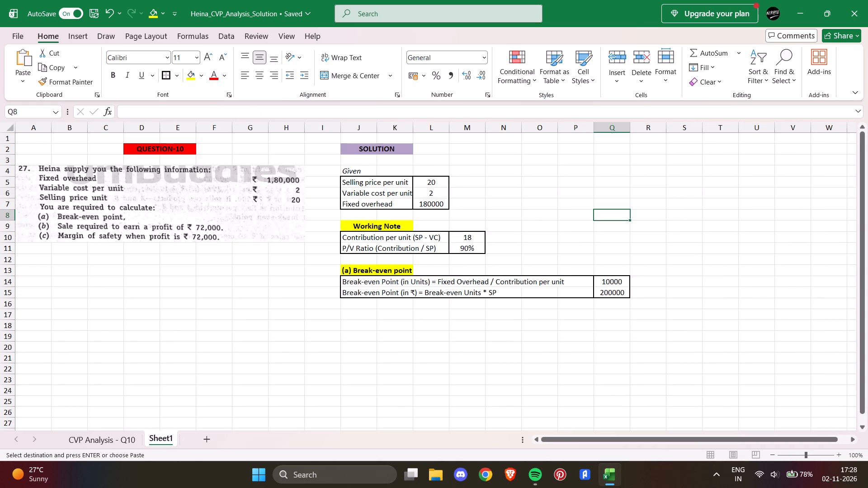
{"action": "left_click", "coordinate": [355, 315]}
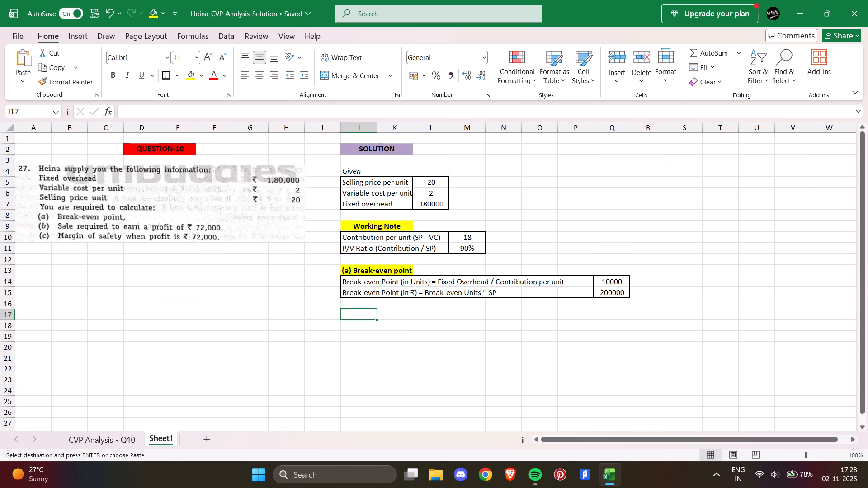
{"action": "key", "text": "ctrl+v"}
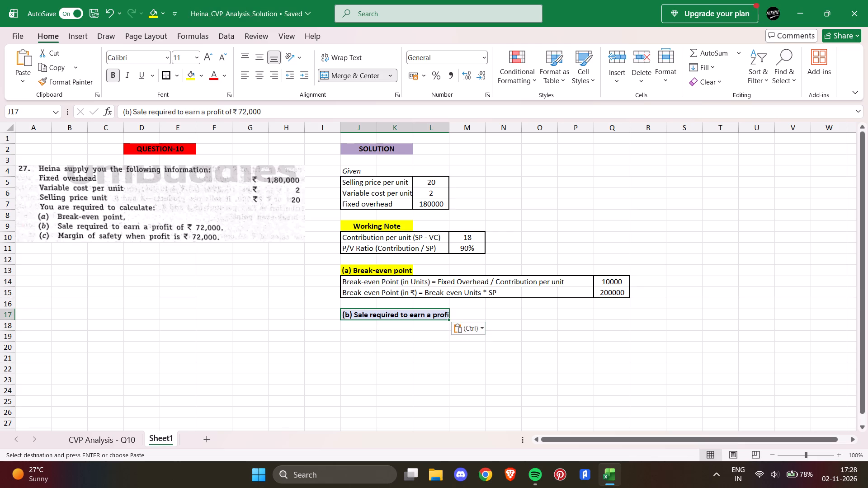
Unmerge the pasted (b) heading in row 17 and merge and center it across J17:M17.
{"action": "left_click_drag", "start_coordinate": [408, 314], "coordinate": [497, 314]}
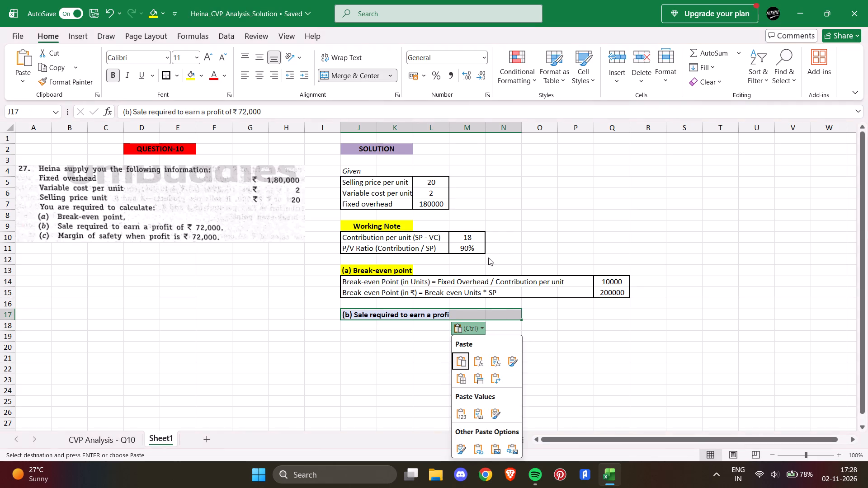
{"action": "double_click", "coordinate": [362, 73]}
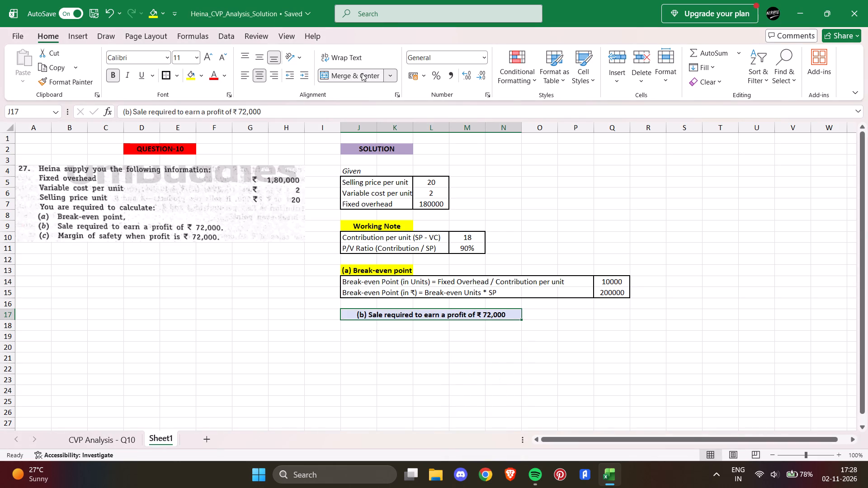
{"action": "key", "text": "ctrl+z"}
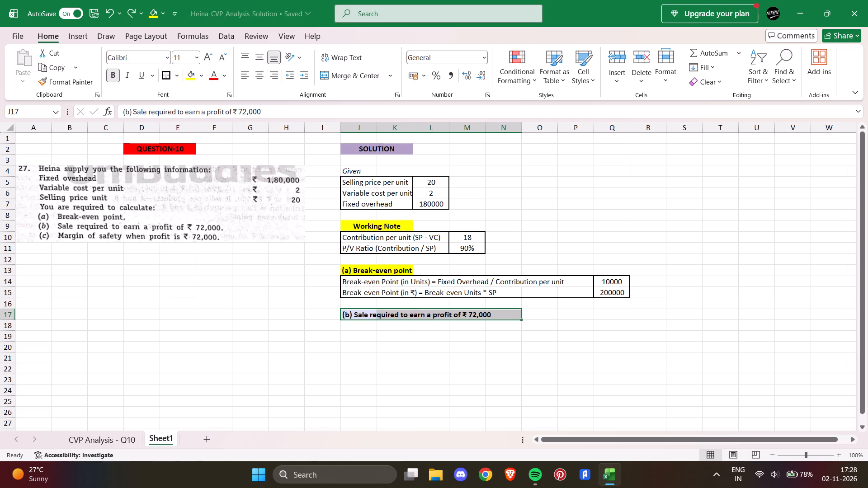
{"action": "left_click", "coordinate": [398, 332]}
{"action": "left_click_drag", "start_coordinate": [344, 314], "coordinate": [391, 314]}
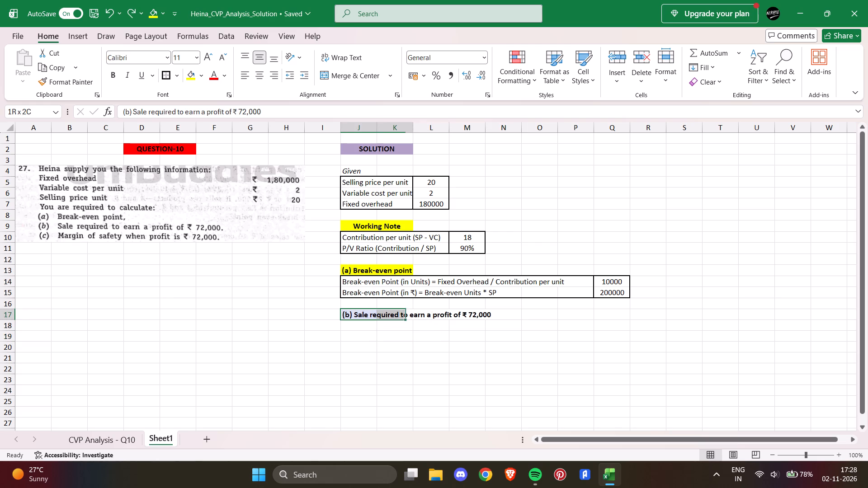
{"action": "left_click_drag", "start_coordinate": [391, 314], "coordinate": [474, 314]}
{"action": "left_click", "coordinate": [344, 75]}
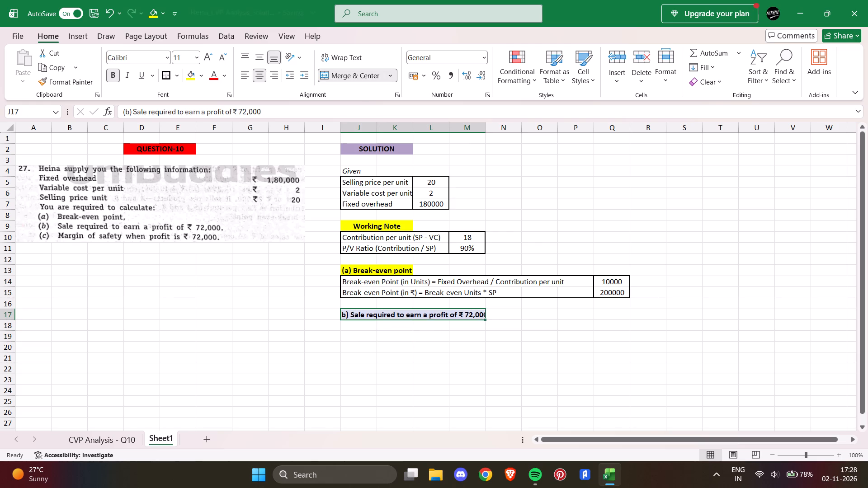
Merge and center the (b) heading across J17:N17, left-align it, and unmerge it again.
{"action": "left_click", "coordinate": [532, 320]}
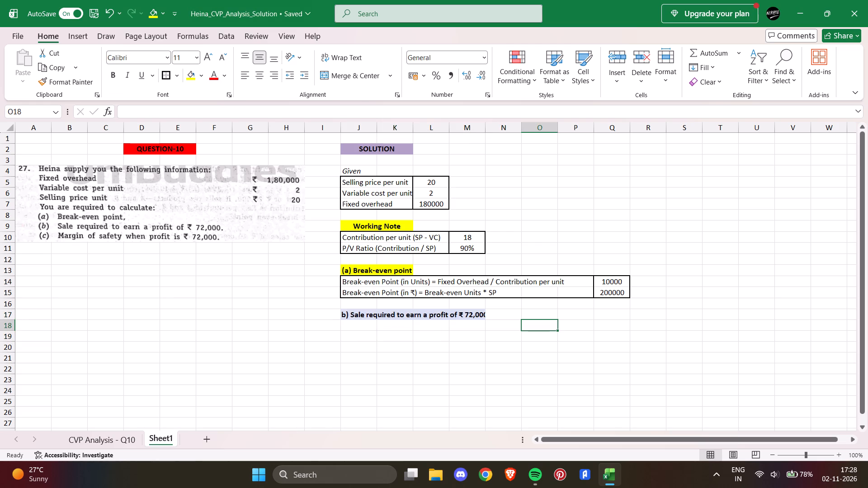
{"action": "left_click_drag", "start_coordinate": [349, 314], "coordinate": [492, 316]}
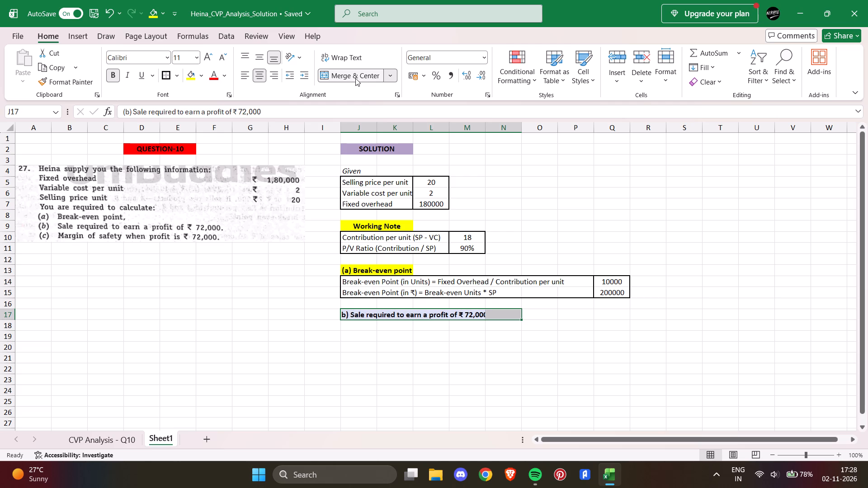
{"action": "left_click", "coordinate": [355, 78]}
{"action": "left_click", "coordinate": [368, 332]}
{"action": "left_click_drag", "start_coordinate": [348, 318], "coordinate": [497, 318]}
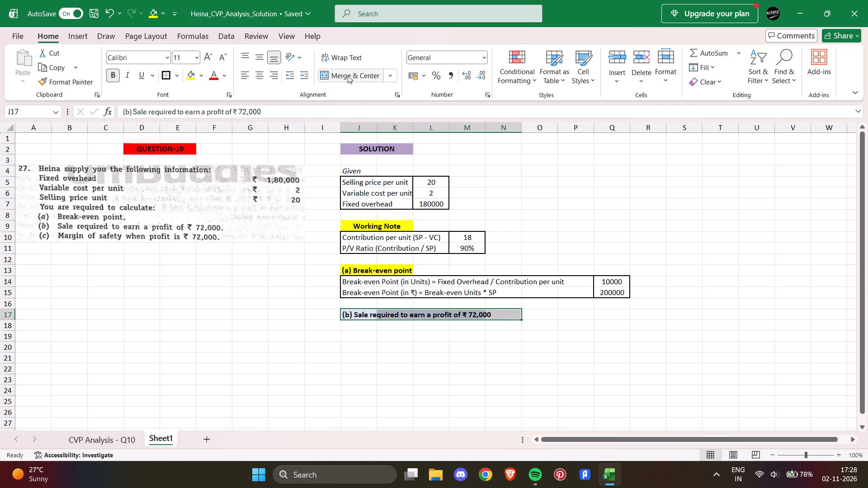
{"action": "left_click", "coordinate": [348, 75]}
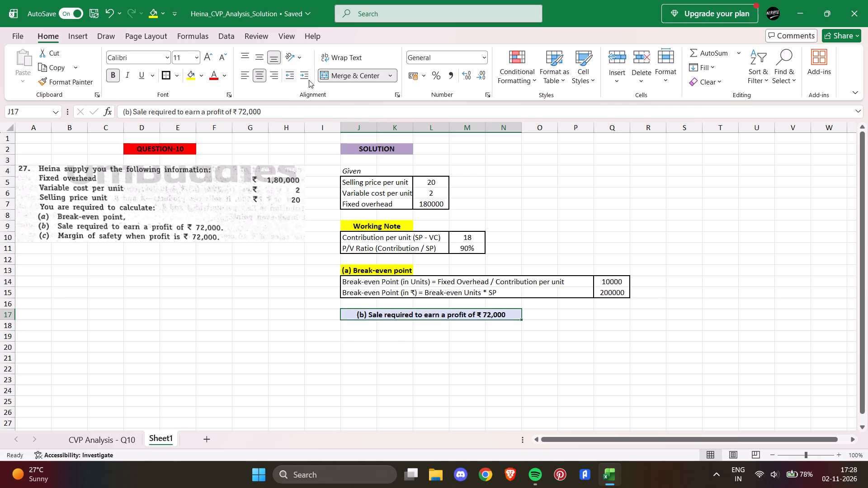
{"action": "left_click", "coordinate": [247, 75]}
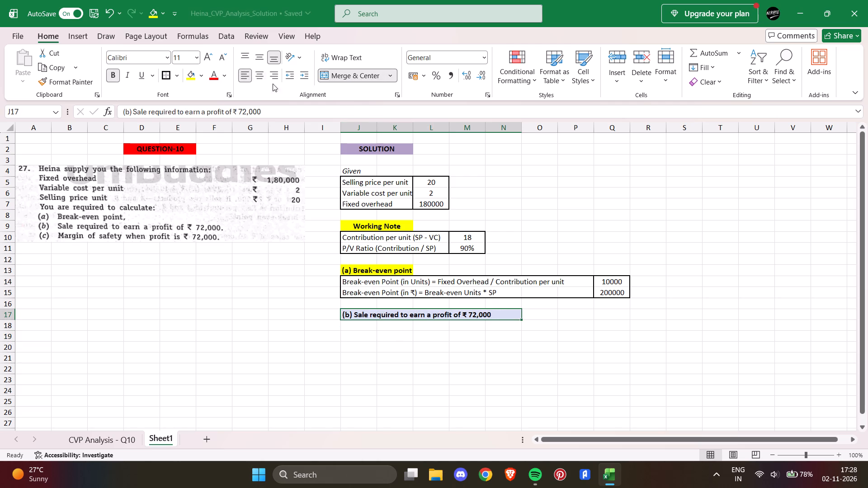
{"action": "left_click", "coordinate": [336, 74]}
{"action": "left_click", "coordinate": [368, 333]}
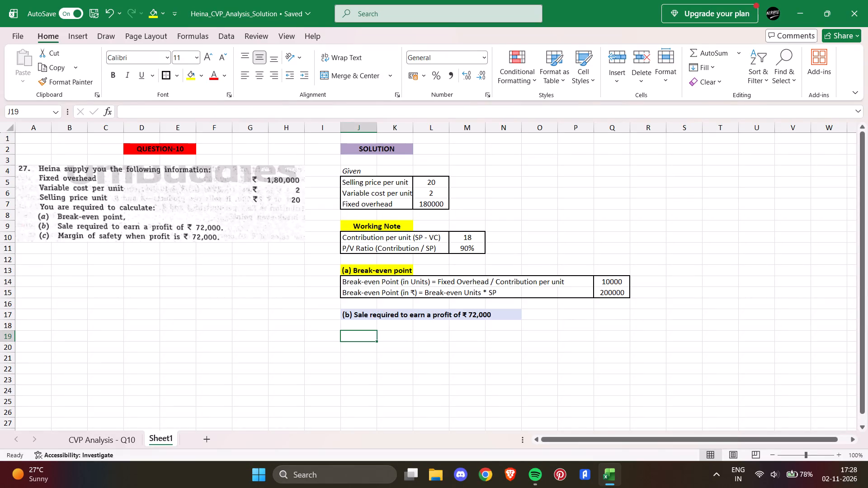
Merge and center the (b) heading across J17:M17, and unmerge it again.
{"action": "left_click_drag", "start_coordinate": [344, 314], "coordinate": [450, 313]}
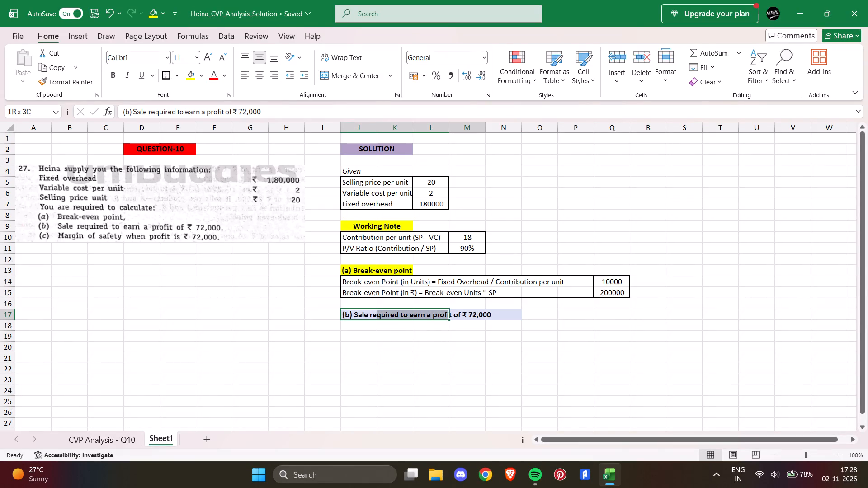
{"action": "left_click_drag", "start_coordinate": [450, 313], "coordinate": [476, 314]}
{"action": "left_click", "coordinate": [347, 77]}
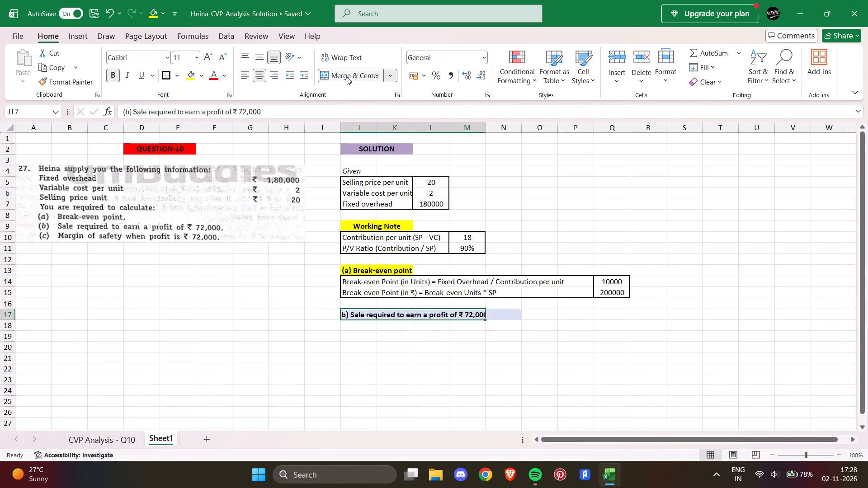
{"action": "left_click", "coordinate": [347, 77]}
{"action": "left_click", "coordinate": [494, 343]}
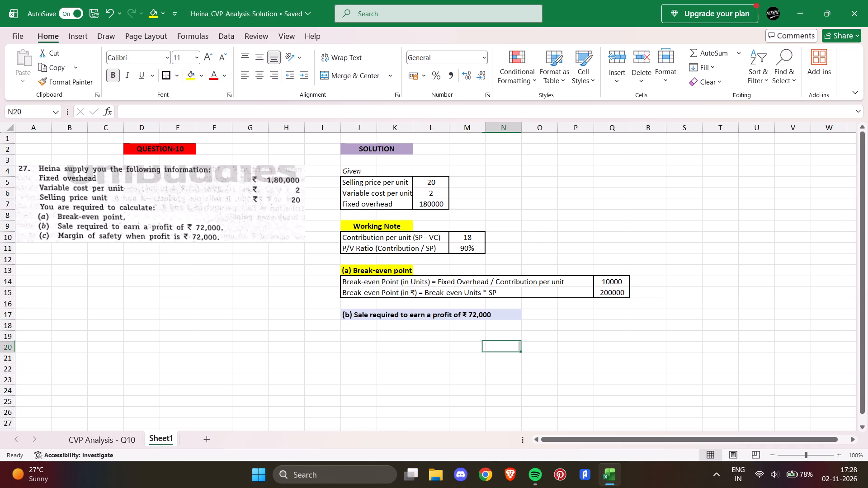
Remove the fill color from J17:N17 in the (b) heading row.
{"action": "left_click_drag", "start_coordinate": [348, 314], "coordinate": [508, 319]}
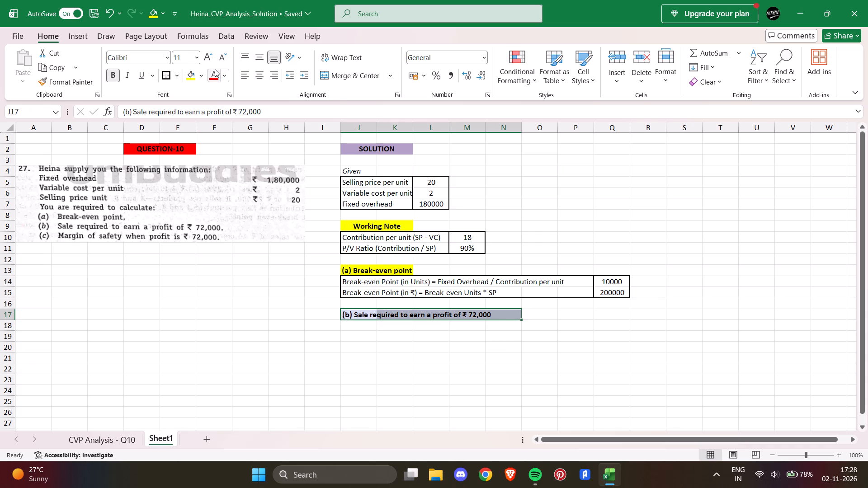
{"action": "left_click", "coordinate": [203, 78]}
{"action": "left_click", "coordinate": [219, 266]}
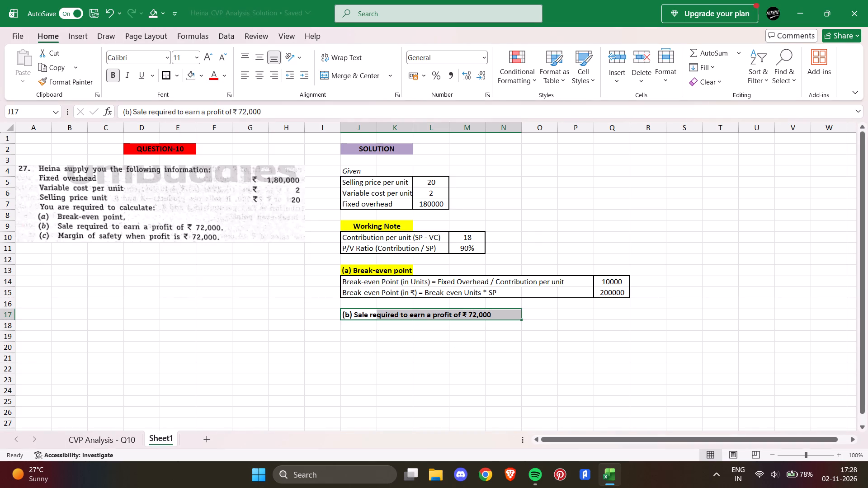
{"action": "left_click", "coordinate": [401, 367]}
Merge the (b) heading across J17:M17 and align it left horizontally and middle vertically.
{"action": "left_click_drag", "start_coordinate": [343, 317], "coordinate": [465, 319]}
{"action": "left_click", "coordinate": [359, 79]}
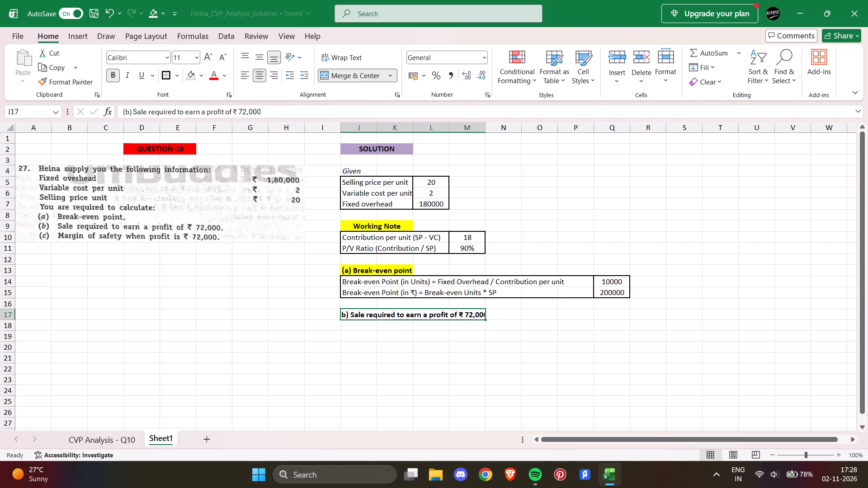
{"action": "left_click", "coordinate": [406, 345]}
{"action": "left_click", "coordinate": [352, 315]}
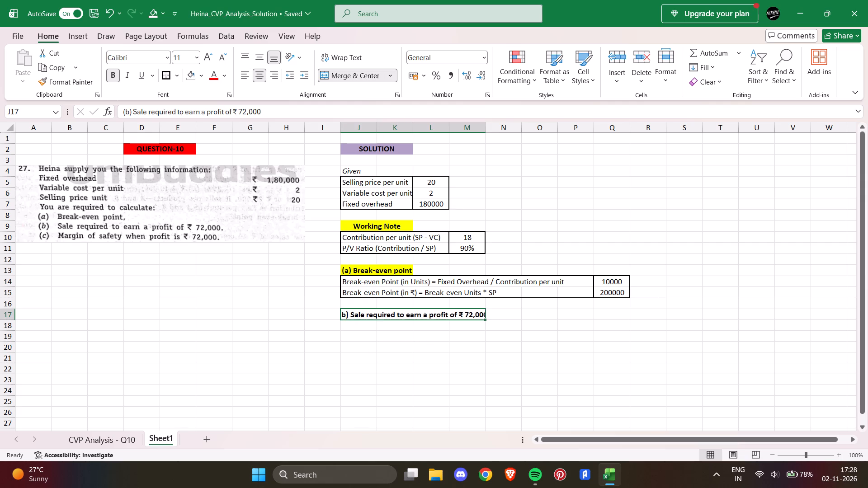
{"action": "left_click", "coordinate": [245, 77]}
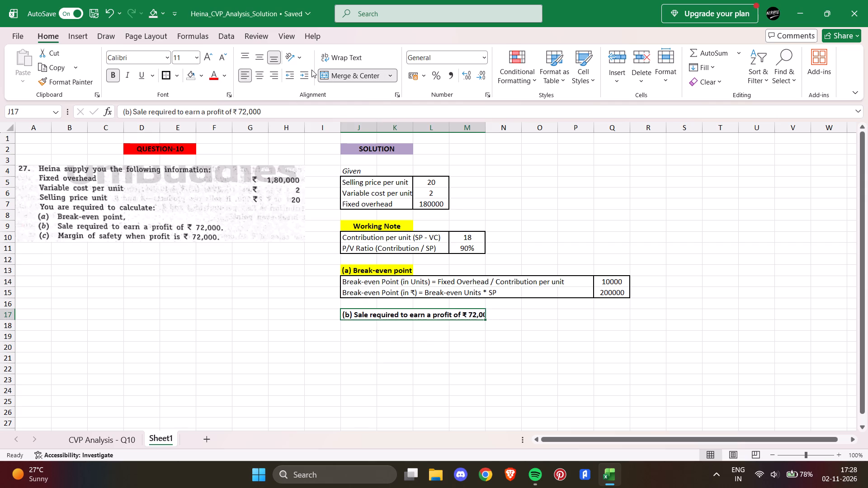
{"action": "left_click", "coordinate": [270, 78]}
{"action": "left_click", "coordinate": [259, 53]}
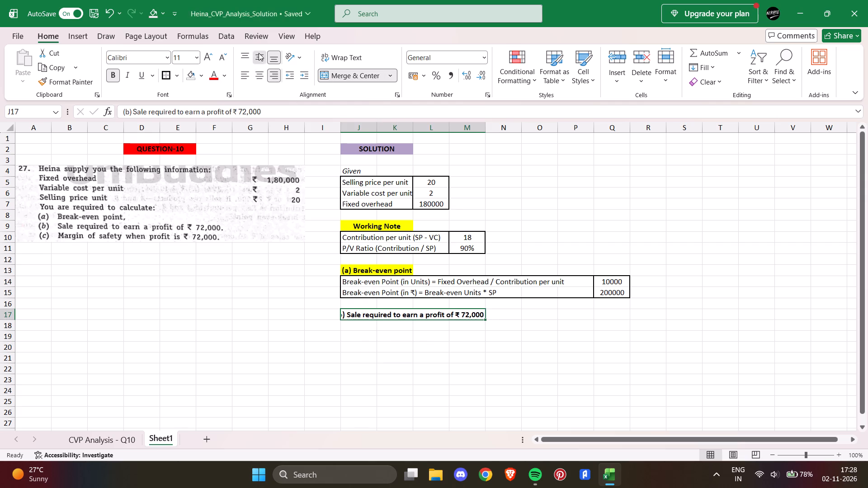
{"action": "left_click", "coordinate": [245, 77]}
{"action": "left_click", "coordinate": [314, 270], "text": "ctrl"}
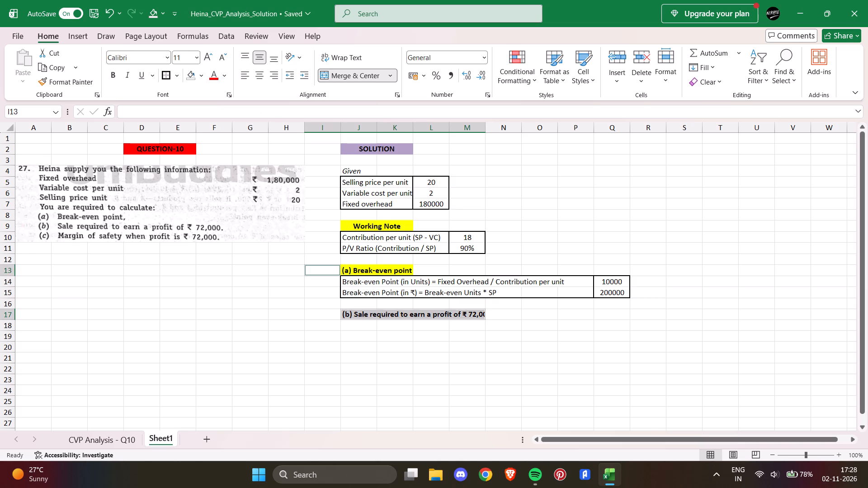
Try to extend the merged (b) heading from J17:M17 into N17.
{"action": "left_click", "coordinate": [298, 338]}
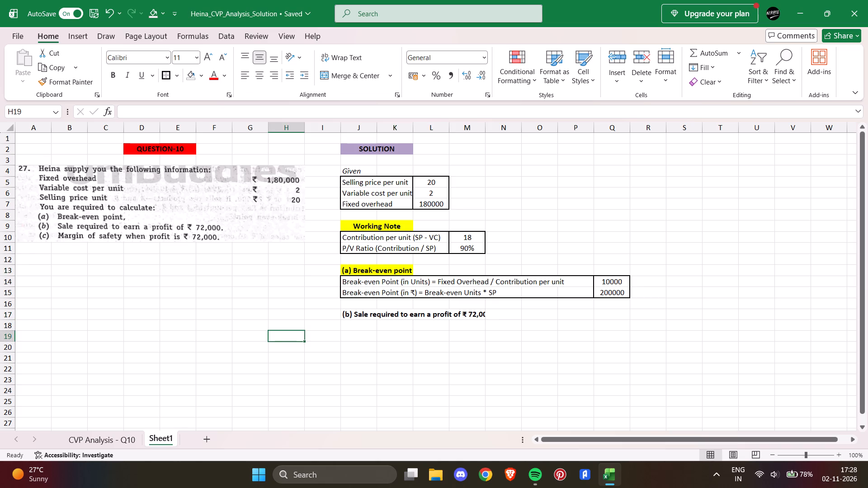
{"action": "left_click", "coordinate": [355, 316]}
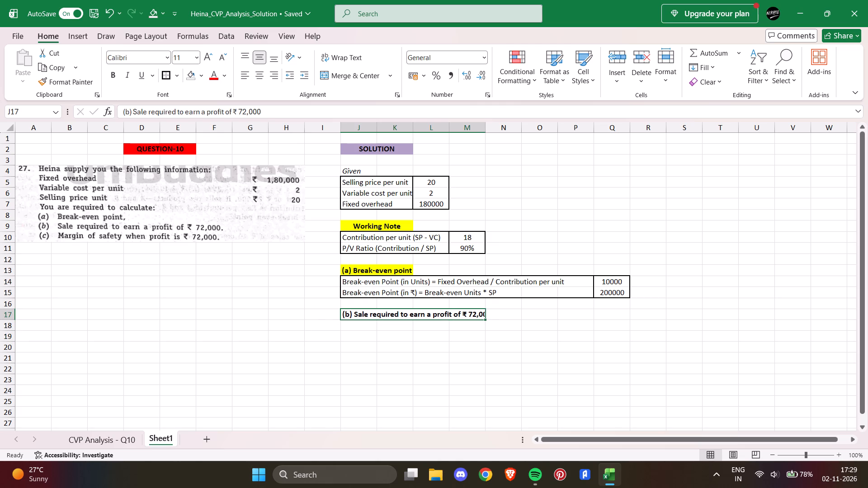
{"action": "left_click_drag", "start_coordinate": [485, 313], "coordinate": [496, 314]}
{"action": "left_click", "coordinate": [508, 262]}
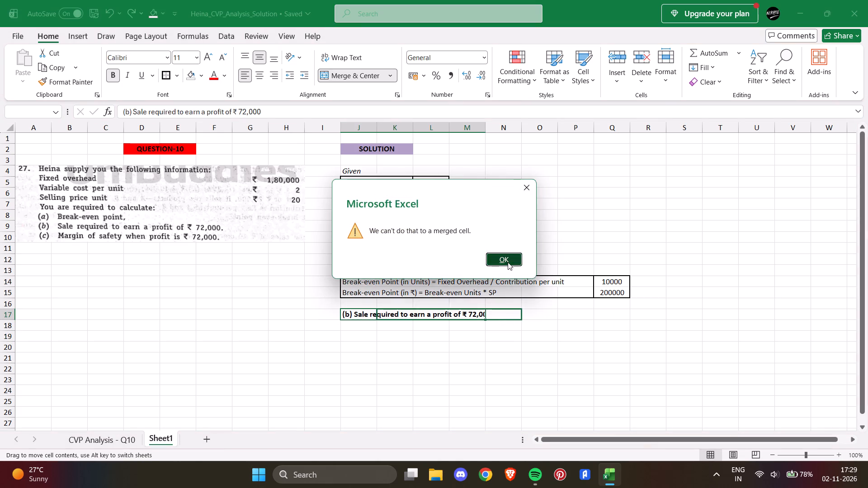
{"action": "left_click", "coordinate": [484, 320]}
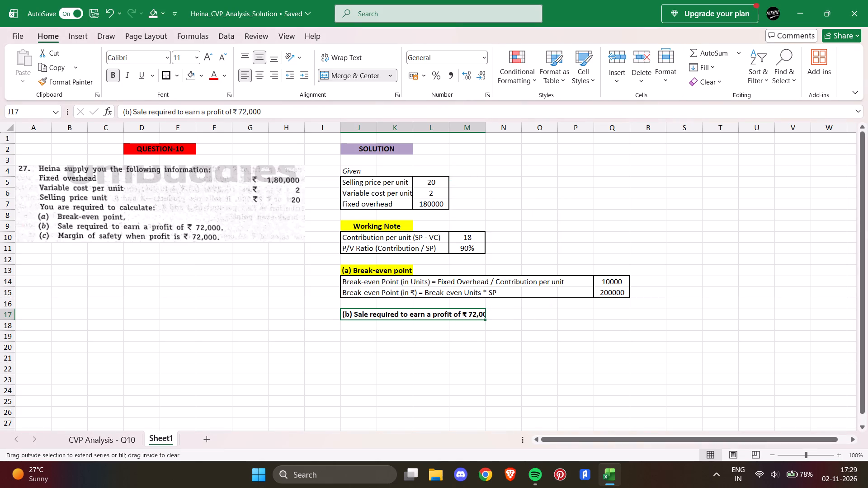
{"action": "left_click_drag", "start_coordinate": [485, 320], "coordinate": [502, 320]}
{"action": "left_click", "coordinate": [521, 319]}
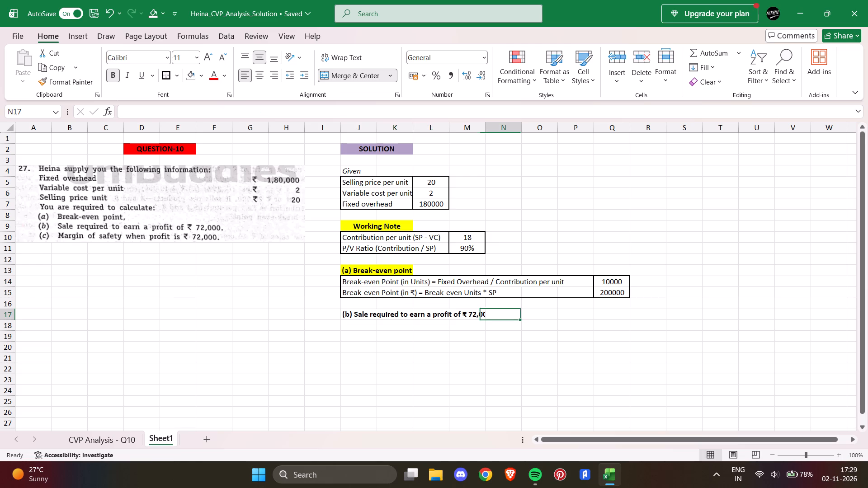
Set the (b) heading in J17:M17 to font size 10 with yellow fill.
{"action": "left_click_drag", "start_coordinate": [441, 313], "coordinate": [434, 313]}
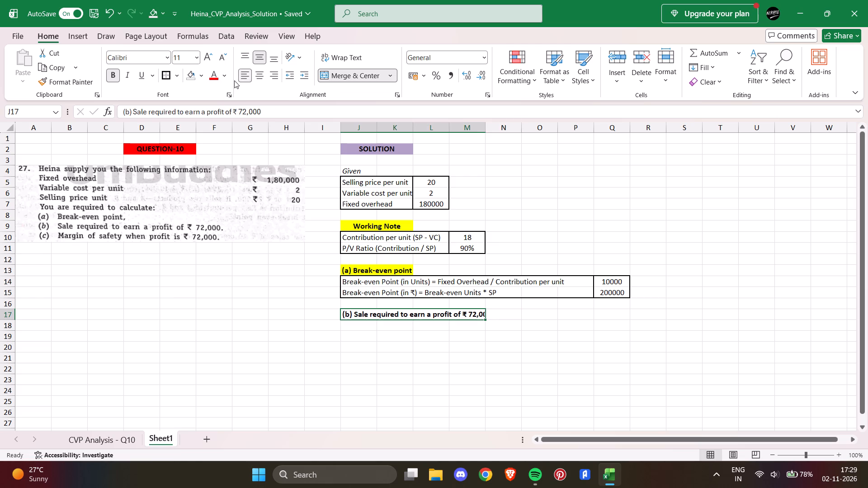
{"action": "left_click", "coordinate": [194, 60]}
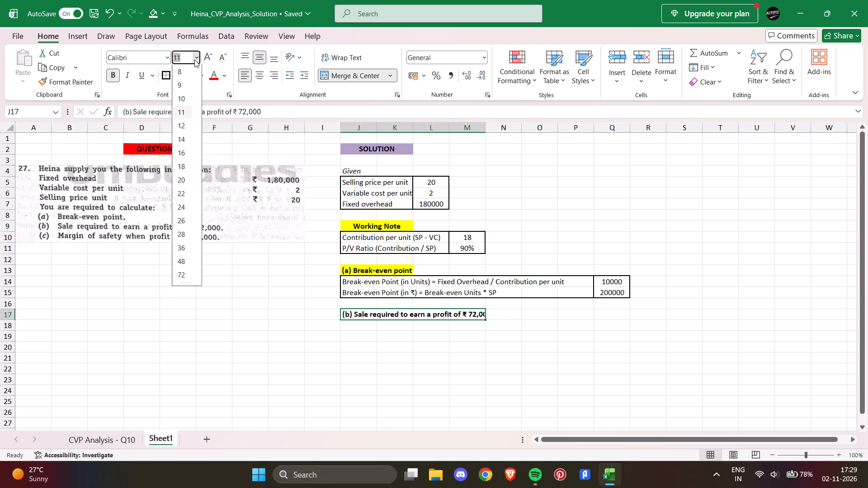
{"action": "left_click", "coordinate": [181, 103]}
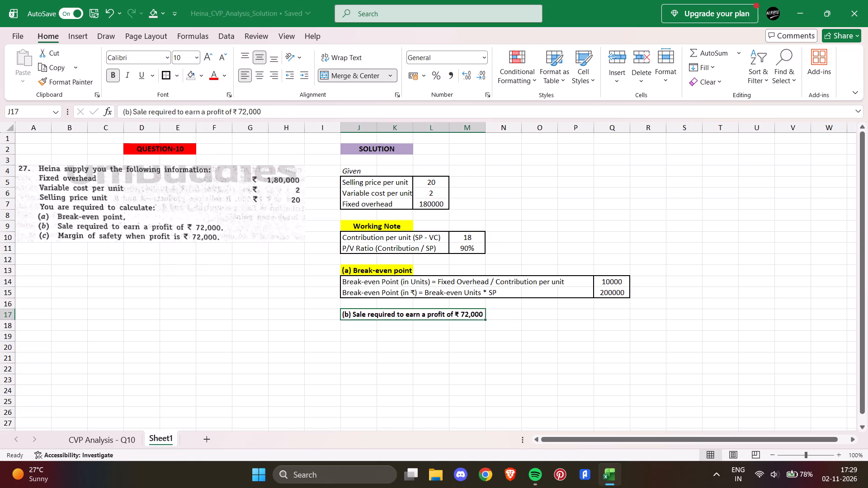
{"action": "left_click", "coordinate": [199, 75]}
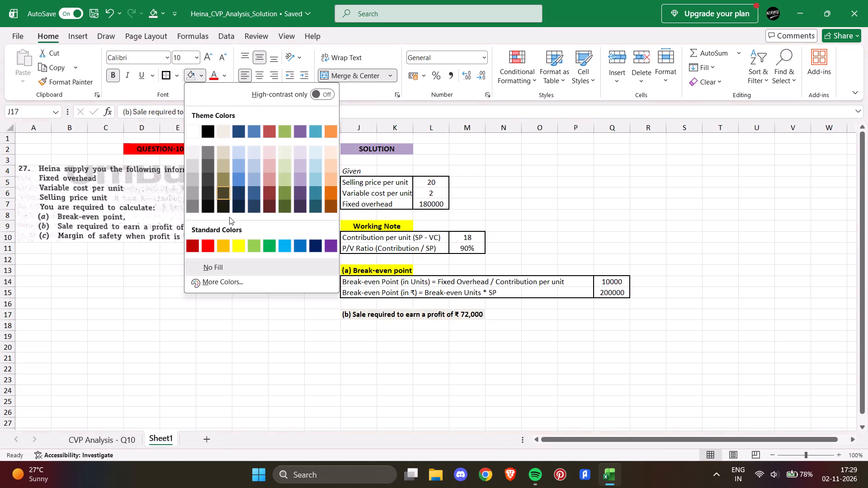
{"action": "left_click", "coordinate": [242, 241]}
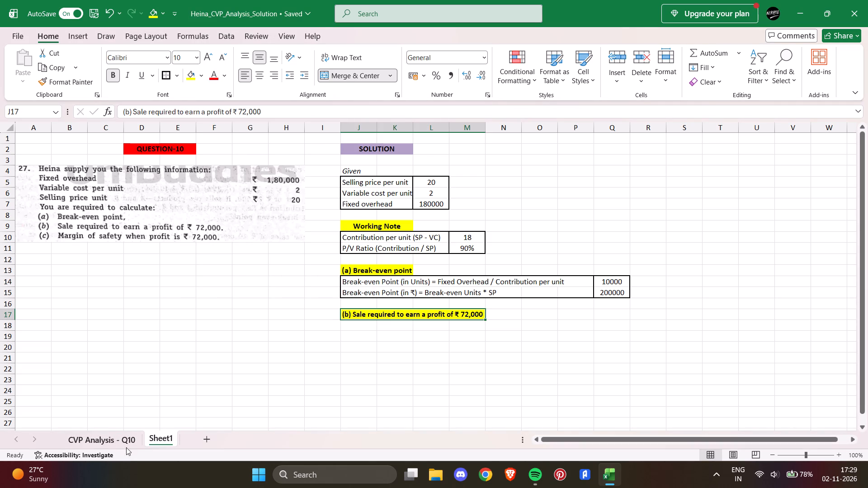
Switch to the CVP Analysis - Q10 sheet.
{"action": "left_click", "coordinate": [118, 437]}
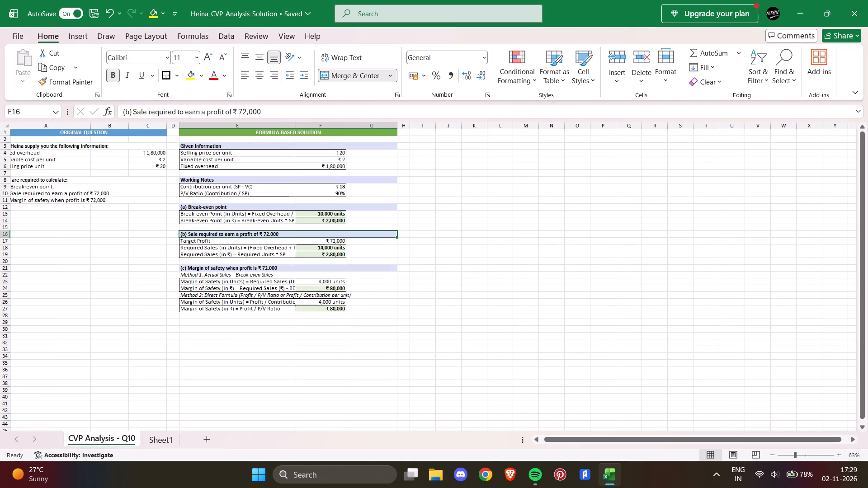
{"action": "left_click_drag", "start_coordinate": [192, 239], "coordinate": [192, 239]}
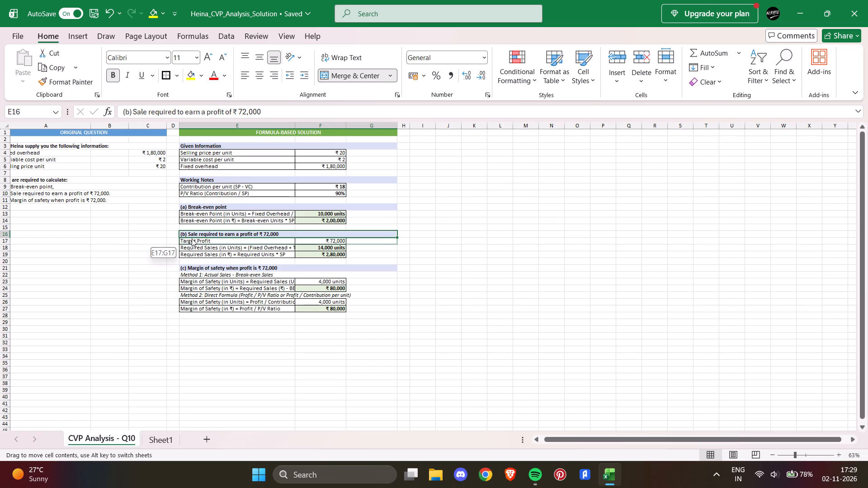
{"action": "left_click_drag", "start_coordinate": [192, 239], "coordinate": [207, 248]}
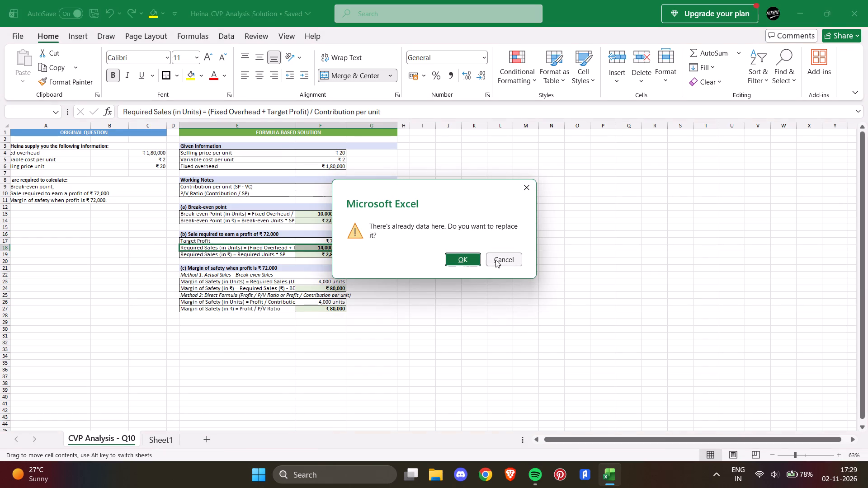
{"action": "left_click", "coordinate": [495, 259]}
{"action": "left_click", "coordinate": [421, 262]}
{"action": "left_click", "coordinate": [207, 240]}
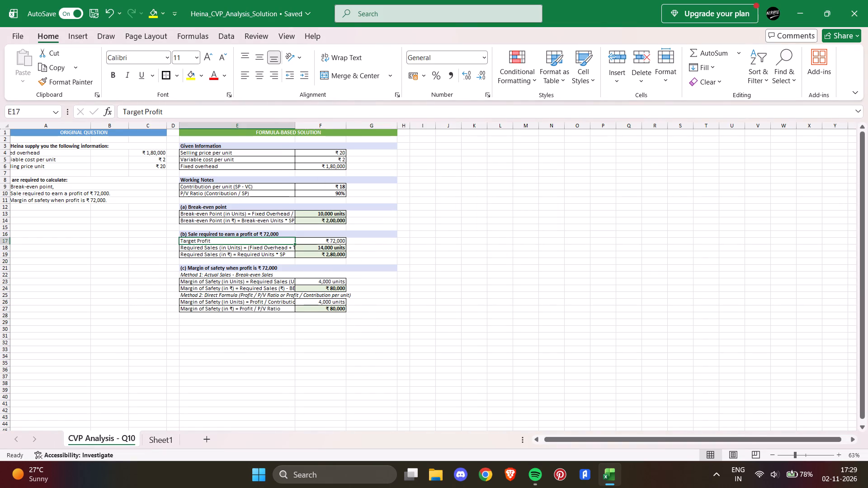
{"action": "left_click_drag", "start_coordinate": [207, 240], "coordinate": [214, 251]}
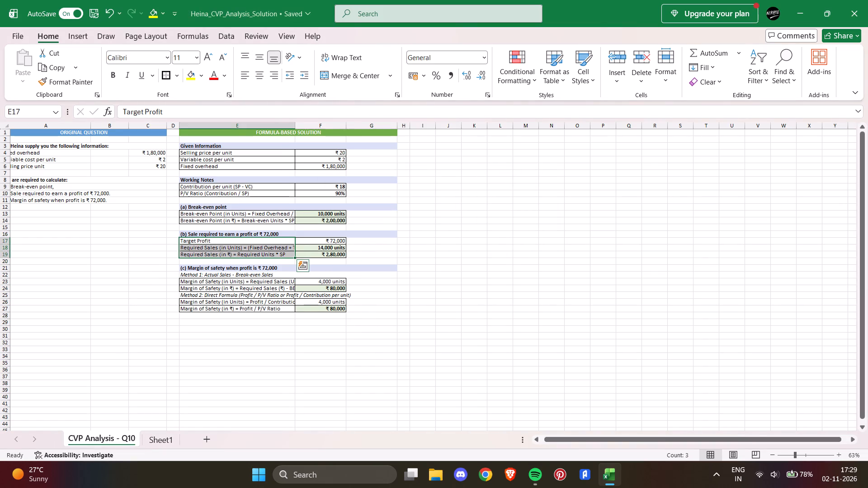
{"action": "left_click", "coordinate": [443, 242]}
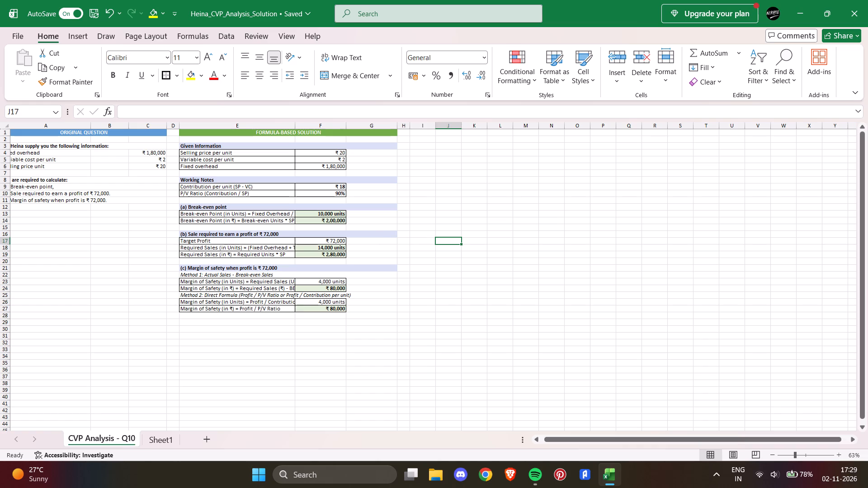
Copy the Target Profit label from E17 of the CVP Analysis - Q10 sheet into J18 of Sheet1.
{"action": "left_click", "coordinate": [249, 239]}
{"action": "key", "text": "ctrl+c"}
{"action": "left_click", "coordinate": [170, 437]}
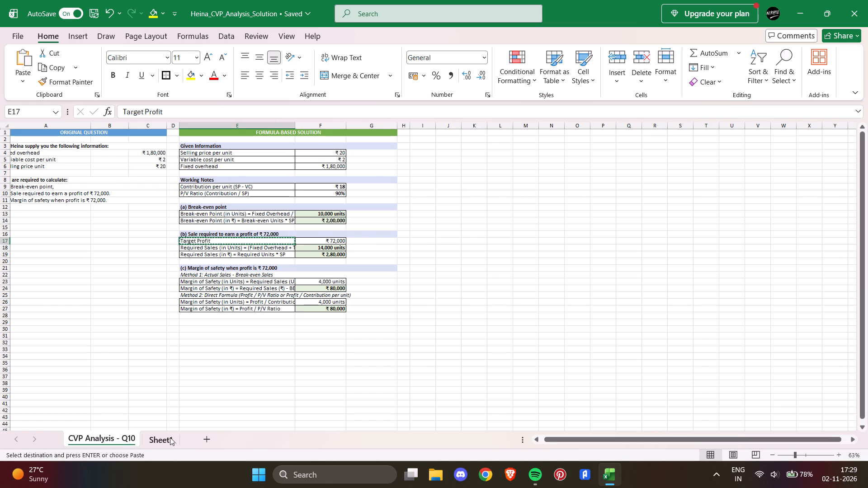
{"action": "left_click", "coordinate": [366, 327]}
{"action": "key", "text": "ctrl+v"}
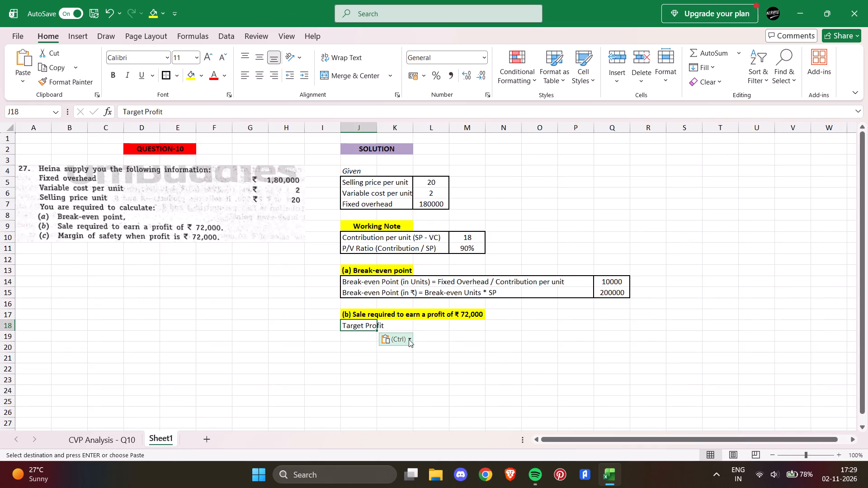
Copy the Required Sales (in Units) formula text from E18 of the CVP Analysis - Q10 sheet into J19 of Sheet1.
{"action": "left_click", "coordinate": [117, 443]}
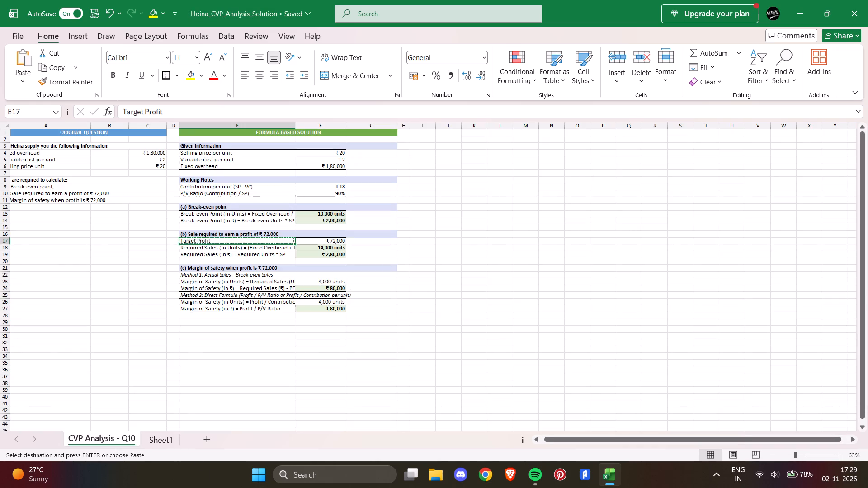
{"action": "left_click", "coordinate": [213, 249]}
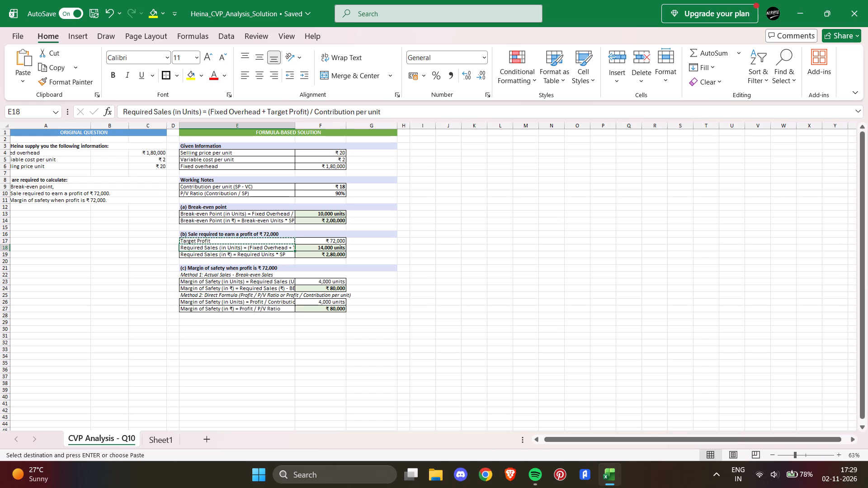
{"action": "left_click_drag", "start_coordinate": [396, 106], "coordinate": [106, 105]}
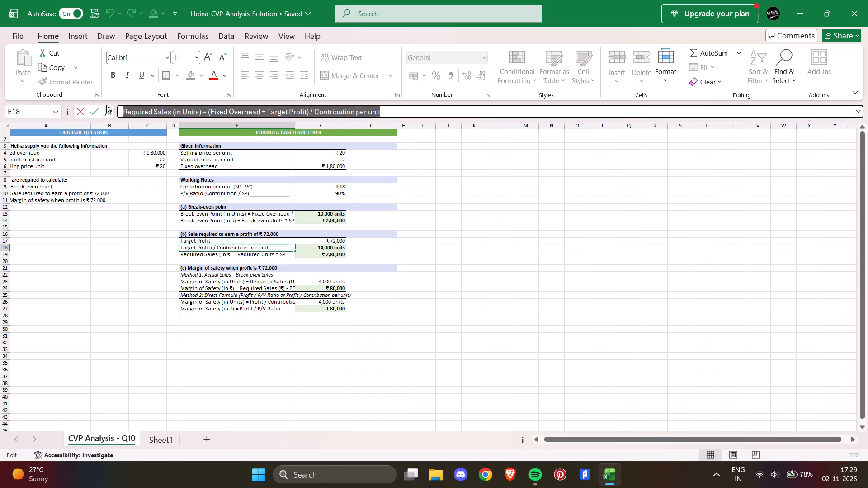
{"action": "key", "text": "ctrl+c"}
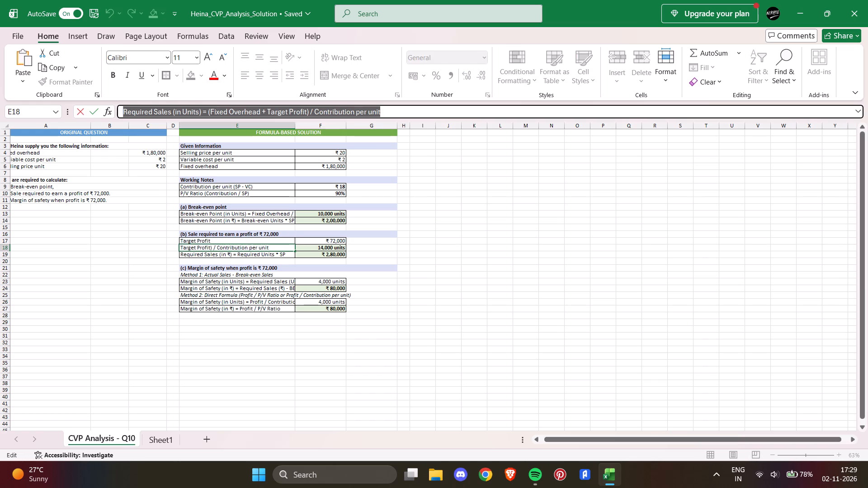
{"action": "left_click", "coordinate": [156, 438]}
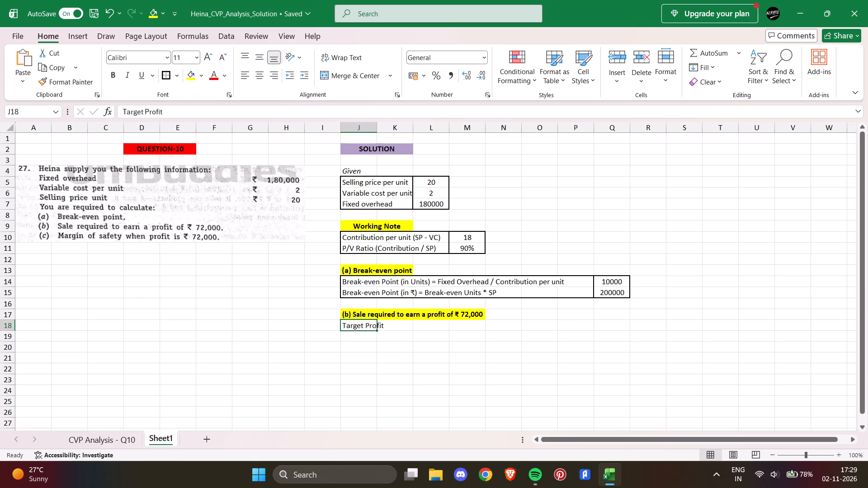
{"action": "left_click", "coordinate": [359, 335]}
{"action": "key", "text": "ctrl+v"}
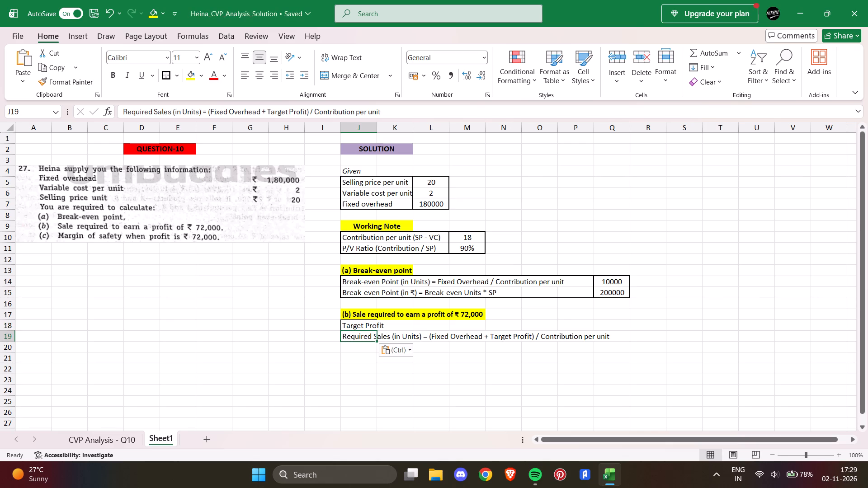
Copy the Required Sales (in ₹) formula text from E19 of the CVP Analysis - Q10 sheet into J20 of Sheet1.
{"action": "left_click", "coordinate": [352, 347]}
{"action": "left_click", "coordinate": [104, 441]}
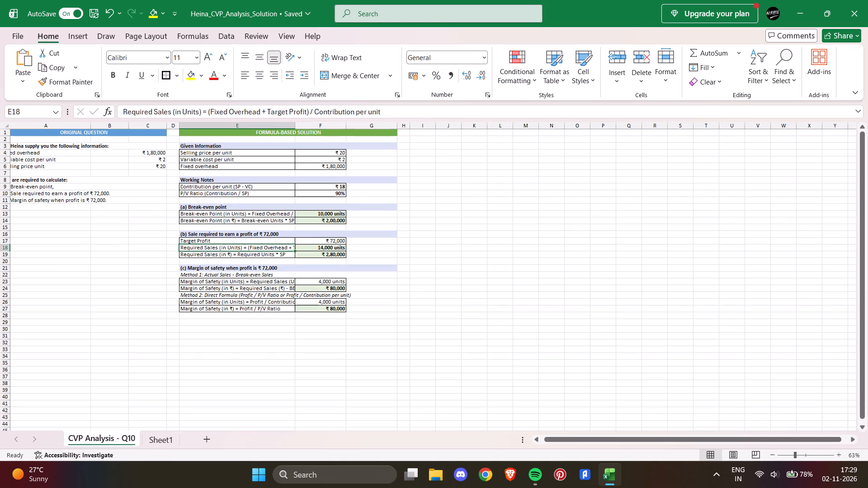
{"action": "left_click", "coordinate": [243, 256]}
{"action": "left_click_drag", "start_coordinate": [271, 110], "coordinate": [100, 114]}
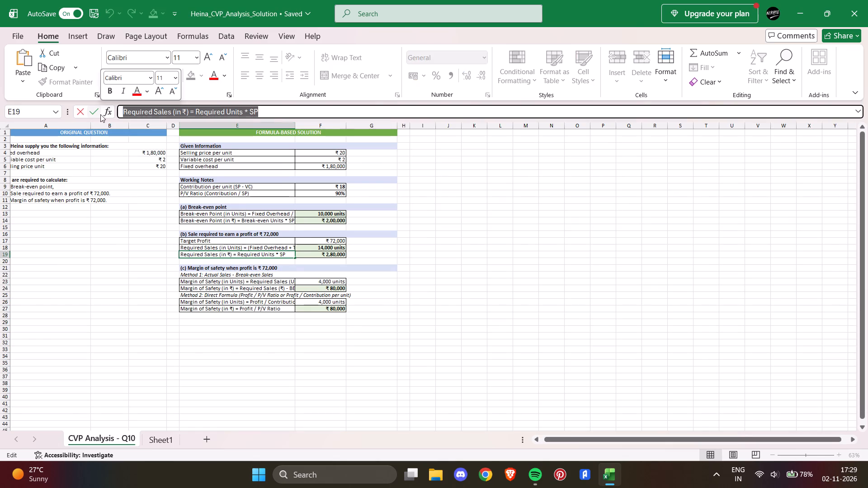
{"action": "key", "text": "ctrl+c"}
{"action": "left_click", "coordinate": [160, 442]}
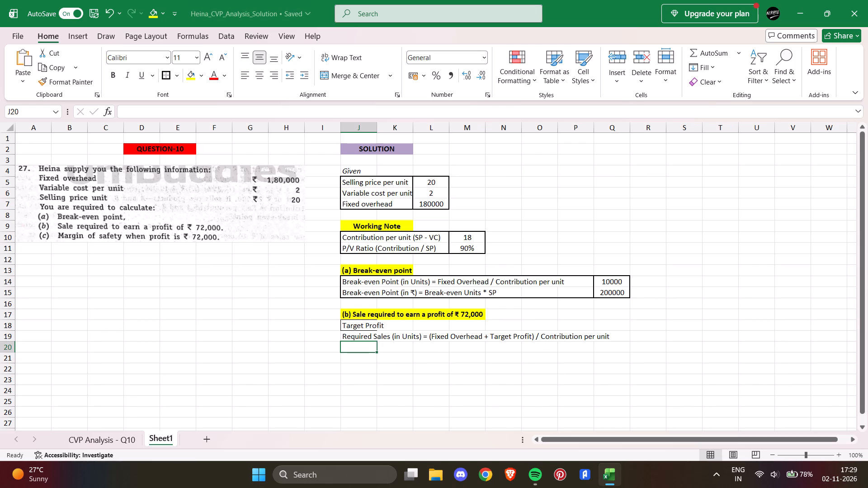
{"action": "key", "text": "ctrl+v"}
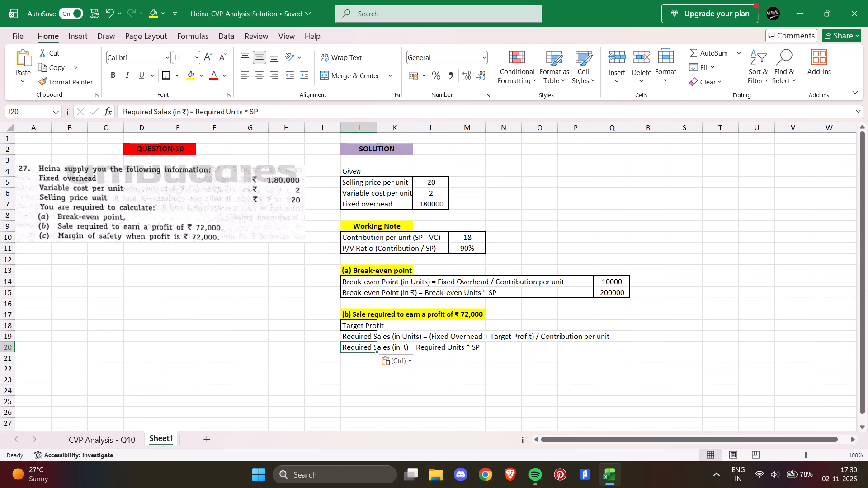
Enter 72000 in R18 for Target Profit and 14000 in R19 for Required Sales in units.
{"action": "left_click", "coordinate": [98, 442]}
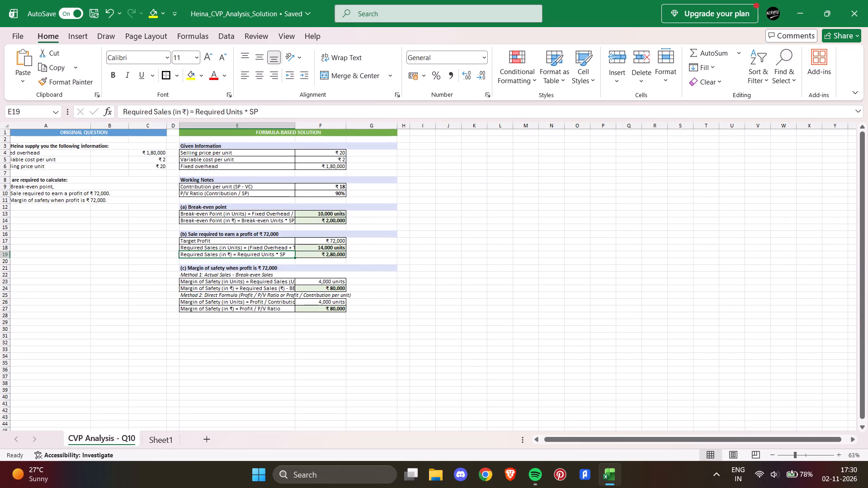
{"action": "left_click", "coordinate": [172, 435]}
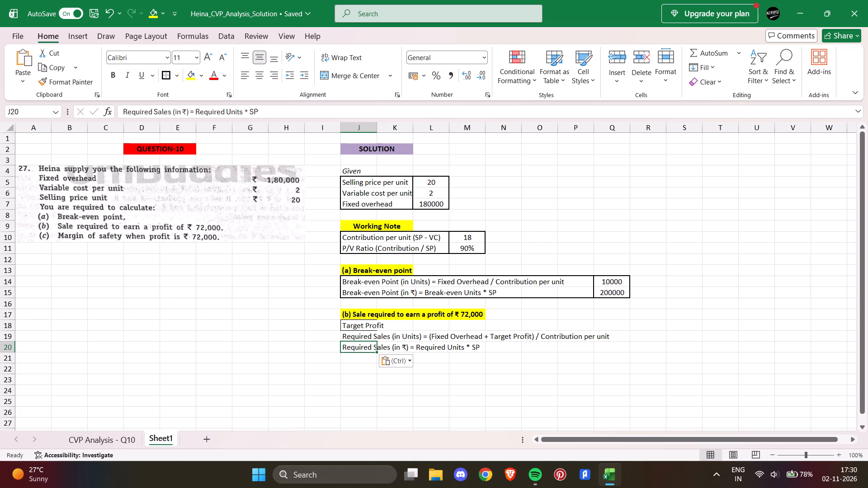
{"action": "left_click", "coordinate": [641, 318]}
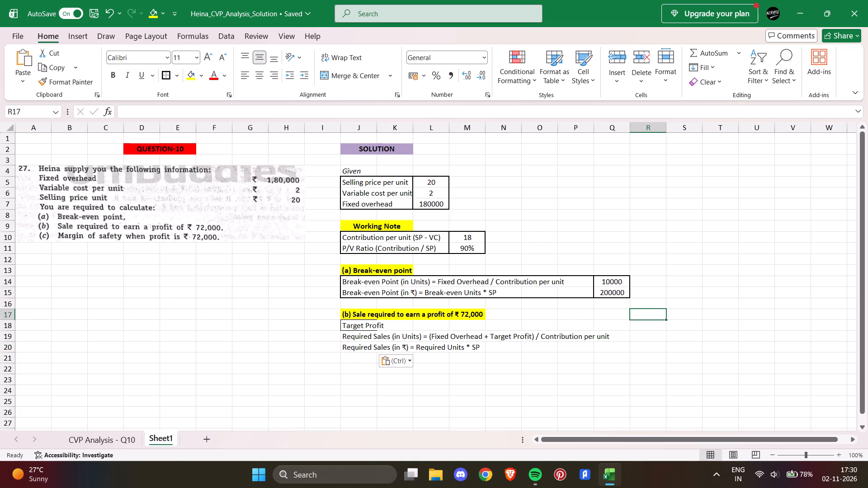
{"action": "key", "text": "Down"}
{"action": "type", "text": "72000"}
{"action": "key", "text": "Return"}
{"action": "type", "text": "400"}
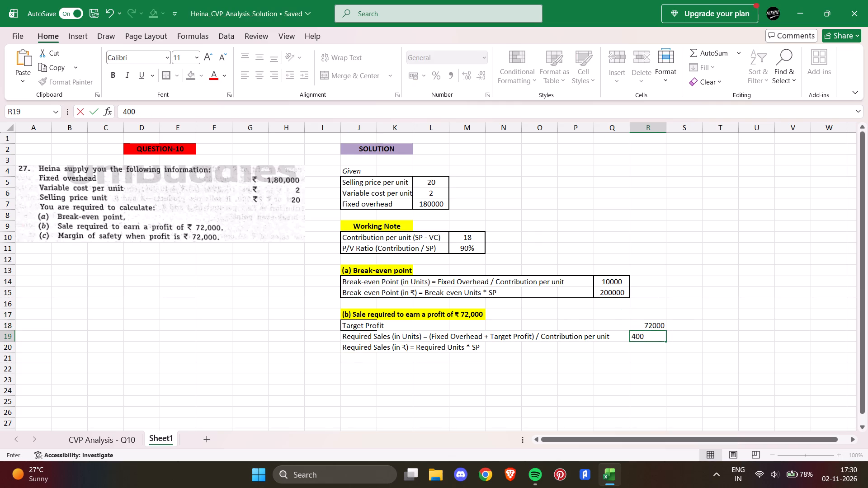
{"action": "key", "text": "BackSpace"}
{"action": "key", "text": "BackSpace"}
{"action": "key", "text": "BackSpace"}
{"action": "key", "text": "4"}
{"action": "key", "text": "BackSpace"}
{"action": "type", "text": "14000"}
{"action": "key", "text": "Return"}
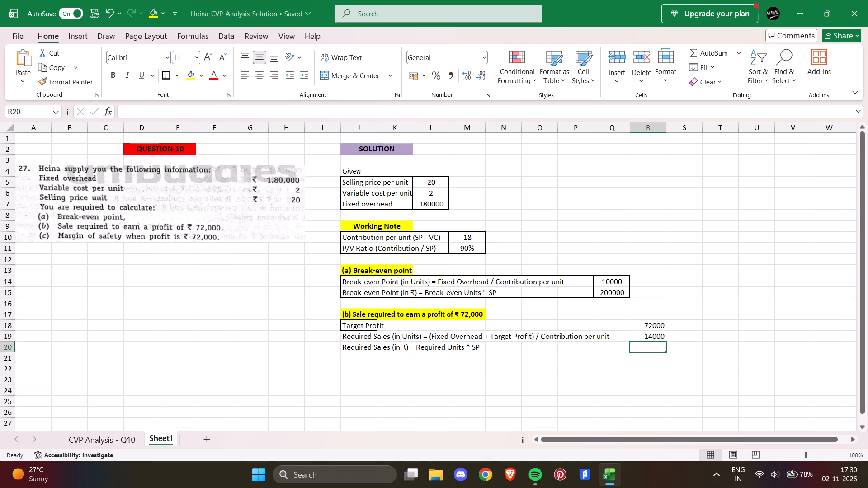
Look up the Required Sales (in ₹) result on the CVP Analysis - Q10 sheet and enter 280000 in R20 of Sheet1.
{"action": "left_click", "coordinate": [100, 445]}
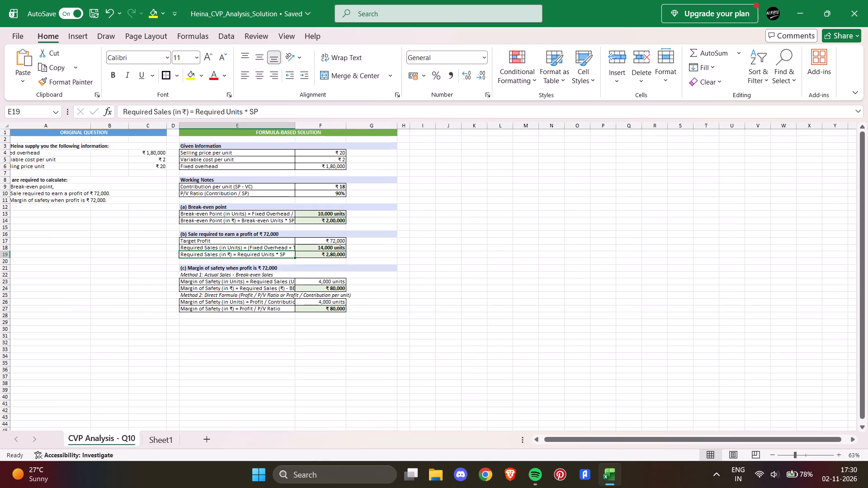
{"action": "left_click", "coordinate": [162, 438]}
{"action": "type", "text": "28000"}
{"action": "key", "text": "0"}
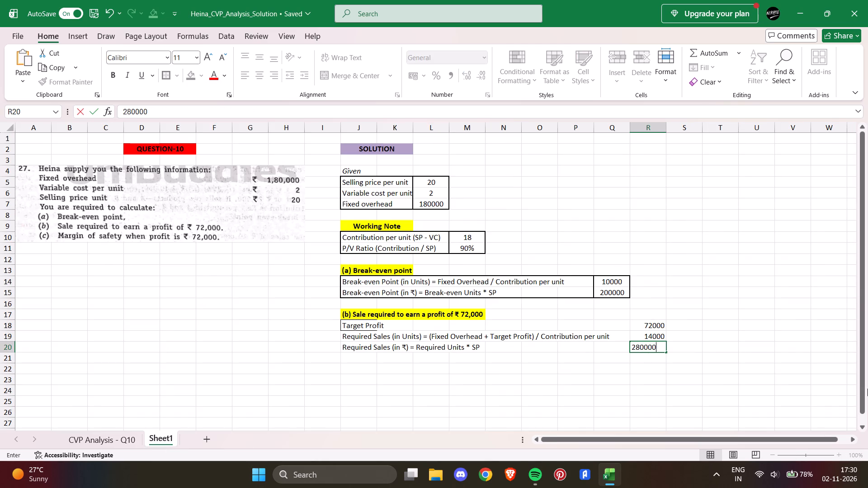
{"action": "left_click", "coordinate": [759, 296]}
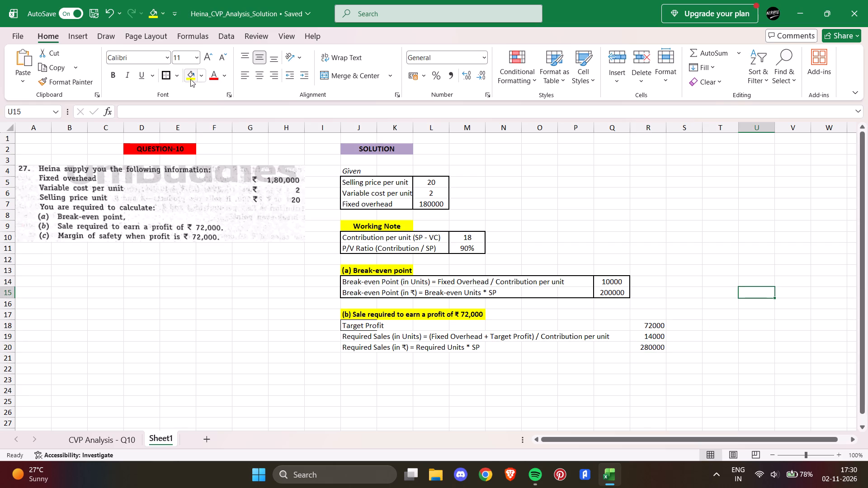
Erase the leftover border around the pasted Target Profit label in J18 and leave border-erasing mode.
{"action": "left_click", "coordinate": [177, 75]}
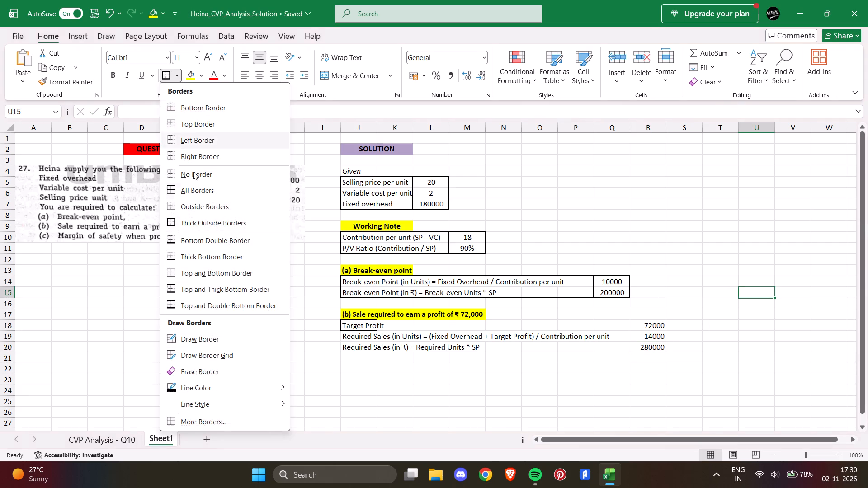
{"action": "left_click", "coordinate": [192, 369]}
{"action": "left_click_drag", "start_coordinate": [452, 345], "coordinate": [345, 317]}
{"action": "left_click", "coordinate": [206, 78]}
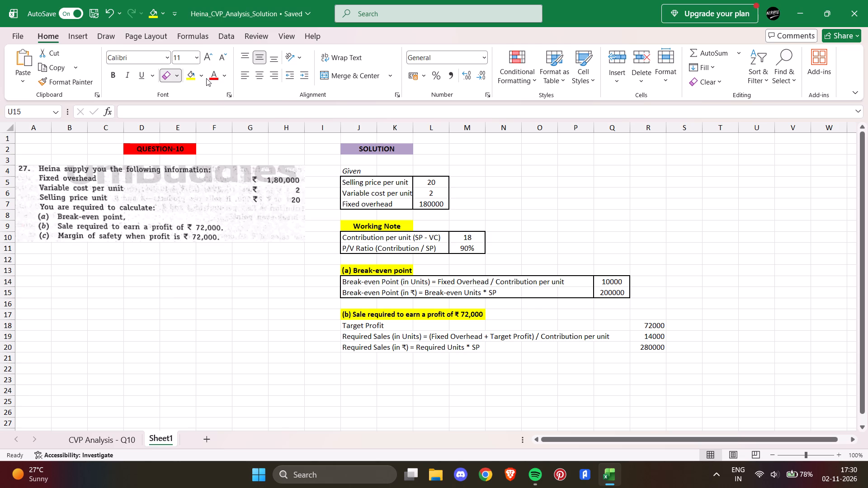
{"action": "left_click", "coordinate": [203, 76]}
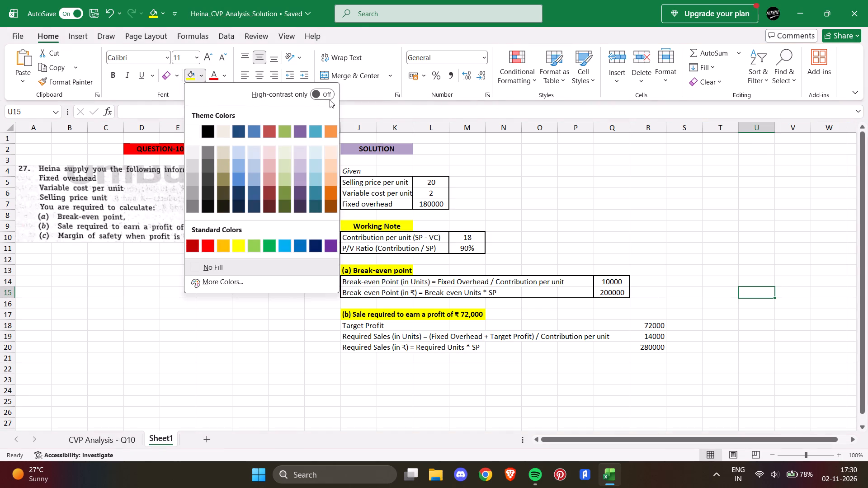
{"action": "left_click", "coordinate": [499, 164]}
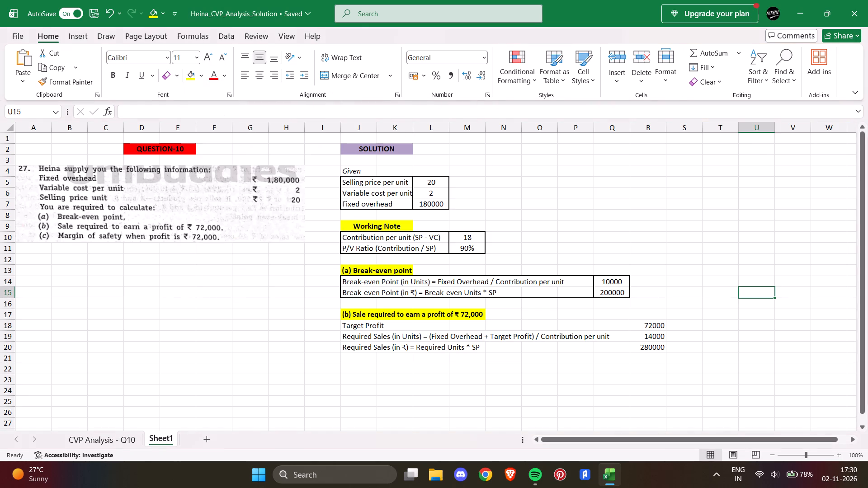
{"action": "left_click", "coordinate": [177, 76]}
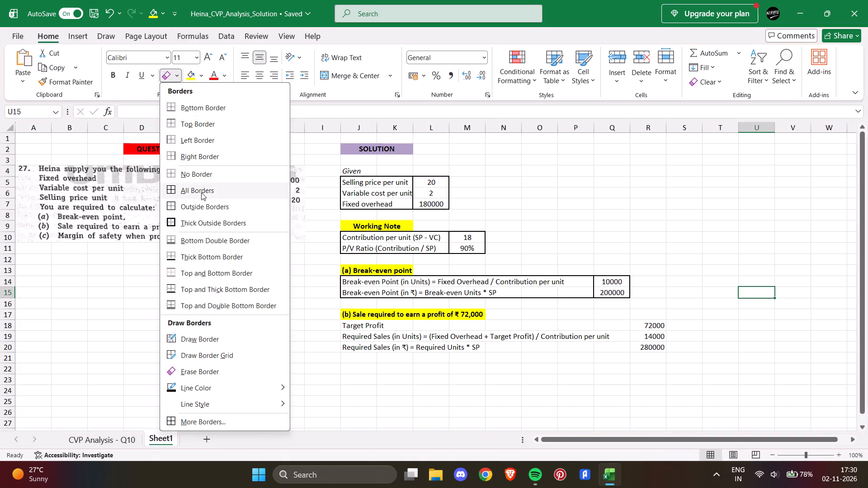
{"action": "left_click", "coordinate": [211, 172]}
{"action": "left_click", "coordinate": [727, 265]}
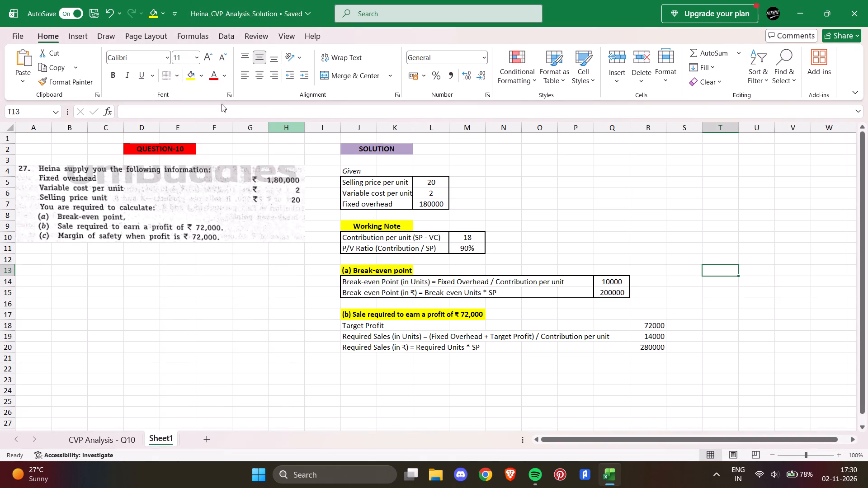
Apply thick outside borders around the section (b) block J18:R20 and around its label area J18:Q20.
{"action": "left_click_drag", "start_coordinate": [346, 322], "coordinate": [348, 321]}
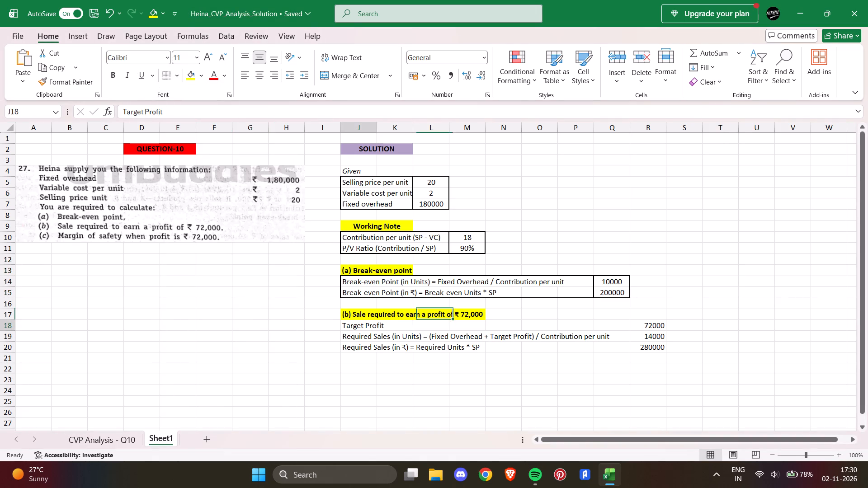
{"action": "left_click_drag", "start_coordinate": [348, 321], "coordinate": [646, 347]}
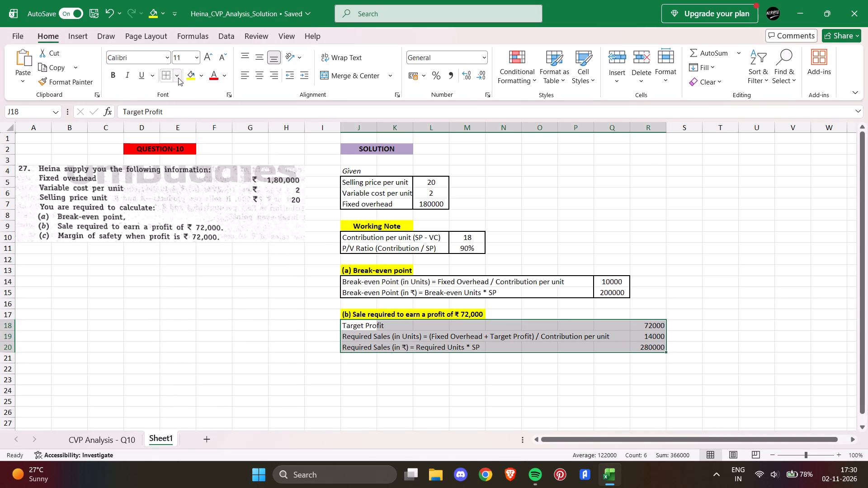
{"action": "left_click", "coordinate": [178, 77]}
{"action": "left_click", "coordinate": [184, 220]}
{"action": "left_click_drag", "start_coordinate": [360, 324], "coordinate": [611, 348]}
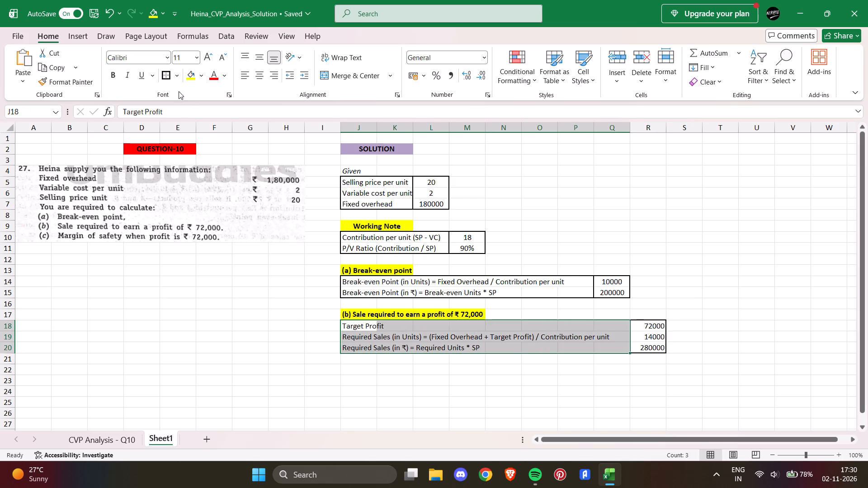
{"action": "left_click", "coordinate": [168, 75]}
Center the section (b) values in R18:R20 horizontally.
{"action": "left_click_drag", "start_coordinate": [635, 323], "coordinate": [652, 356]}
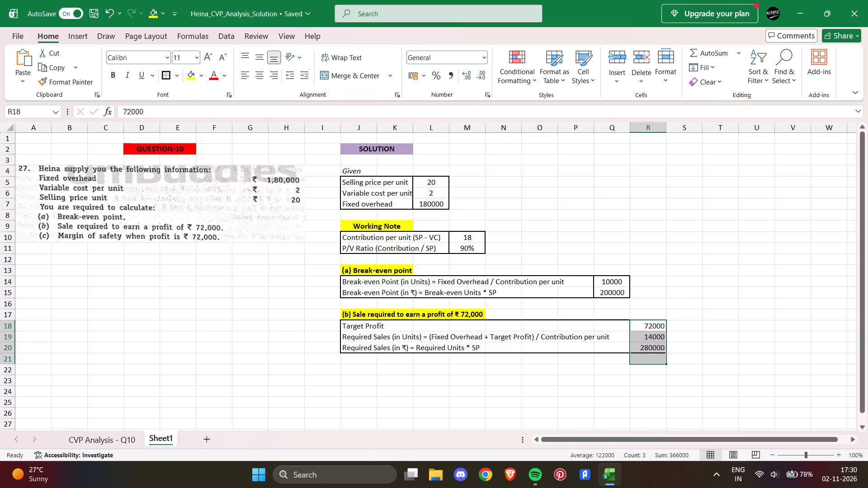
{"action": "left_click_drag", "start_coordinate": [633, 323], "coordinate": [653, 346]}
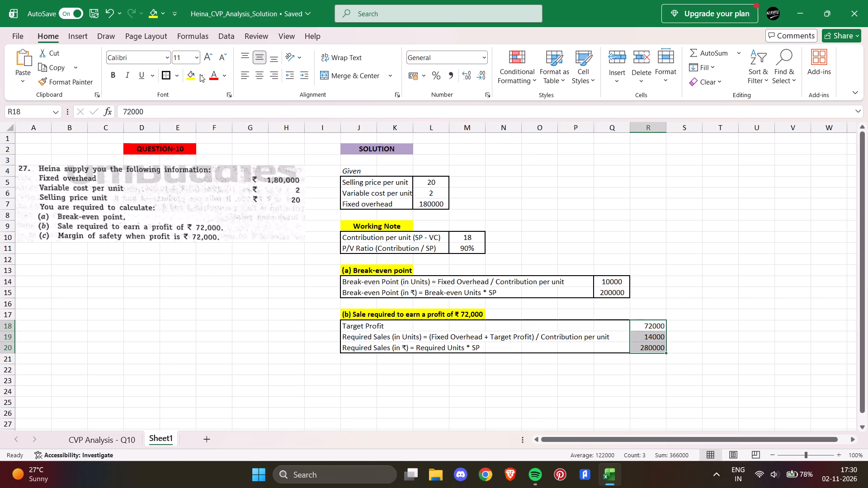
{"action": "left_click", "coordinate": [262, 74]}
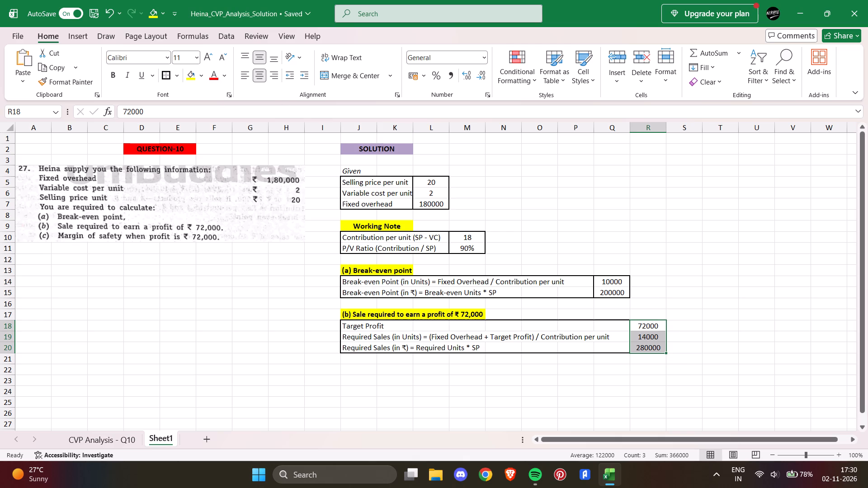
Bold the required-sales results in R19:R20 and the break-even results in Q14:Q15.
{"action": "left_click", "coordinate": [127, 434]}
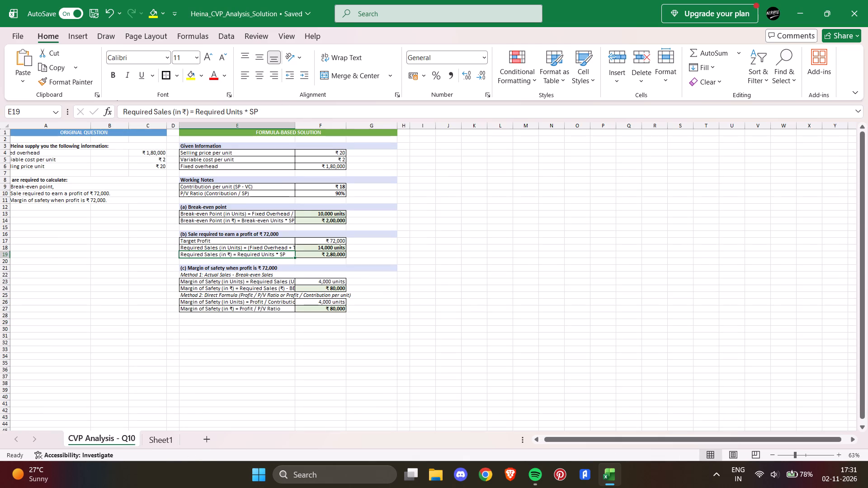
{"action": "left_click", "coordinate": [163, 441]}
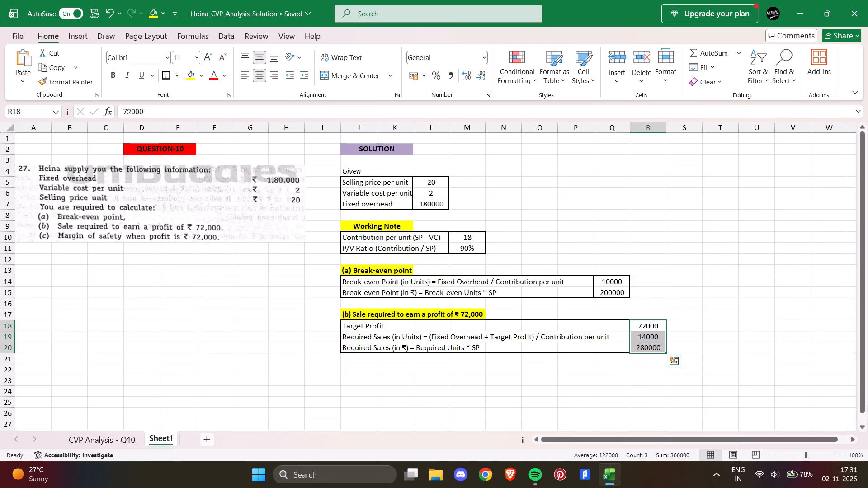
{"action": "left_click_drag", "start_coordinate": [641, 336], "coordinate": [648, 345]}
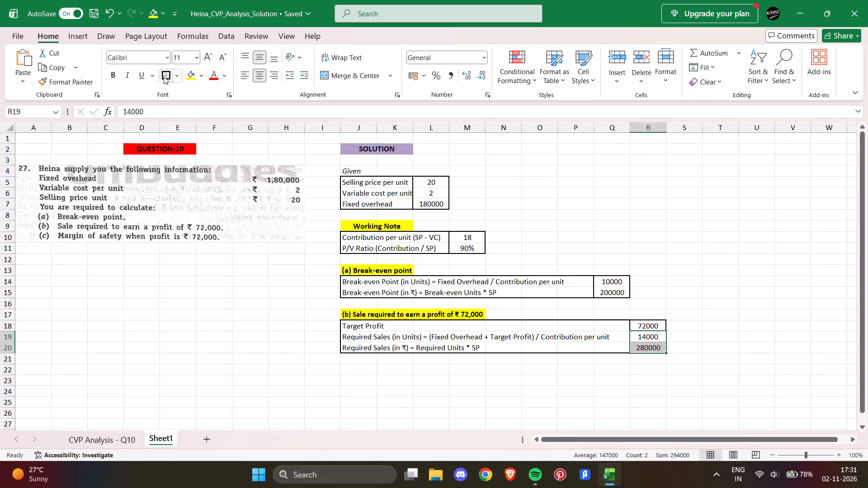
{"action": "left_click", "coordinate": [117, 75]}
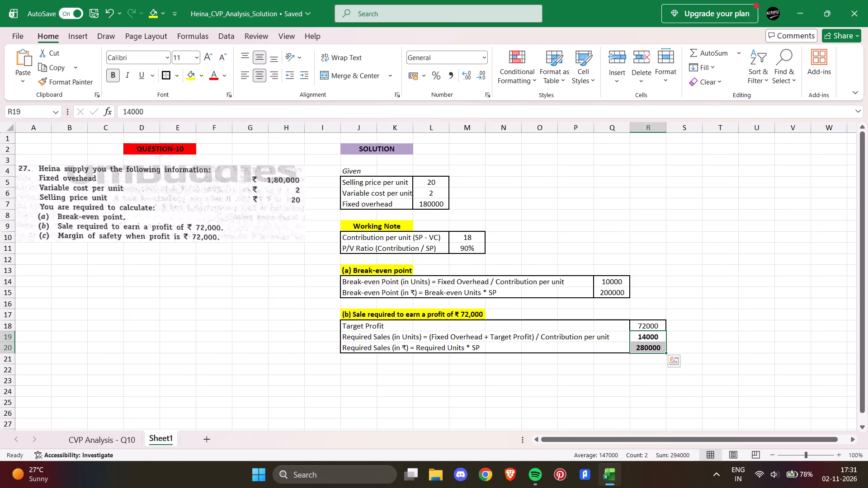
{"action": "left_click_drag", "start_coordinate": [604, 279], "coordinate": [616, 293]}
{"action": "left_click", "coordinate": [113, 74]}
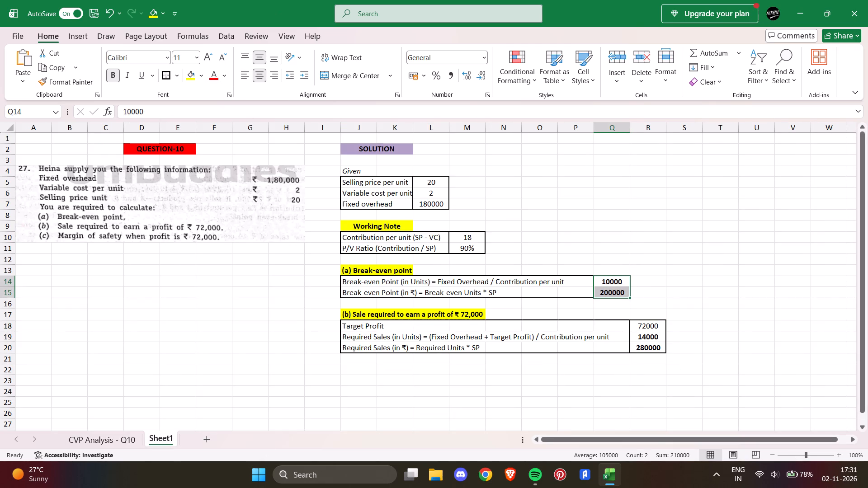
Copy the section (c) heading "Margin of safety when profit is ₹ 72,000" from the CVP Analysis - Q10 sheet into J22 of Sheet1.
{"action": "left_click", "coordinate": [627, 257]}
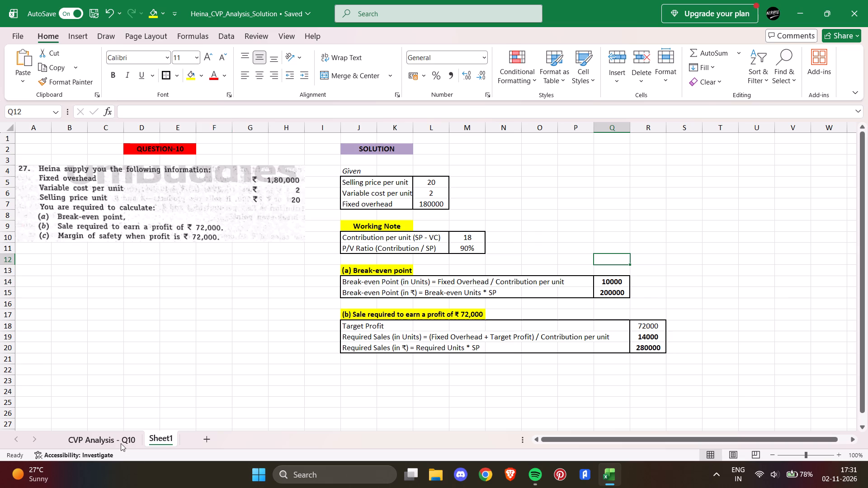
{"action": "left_click", "coordinate": [108, 442]}
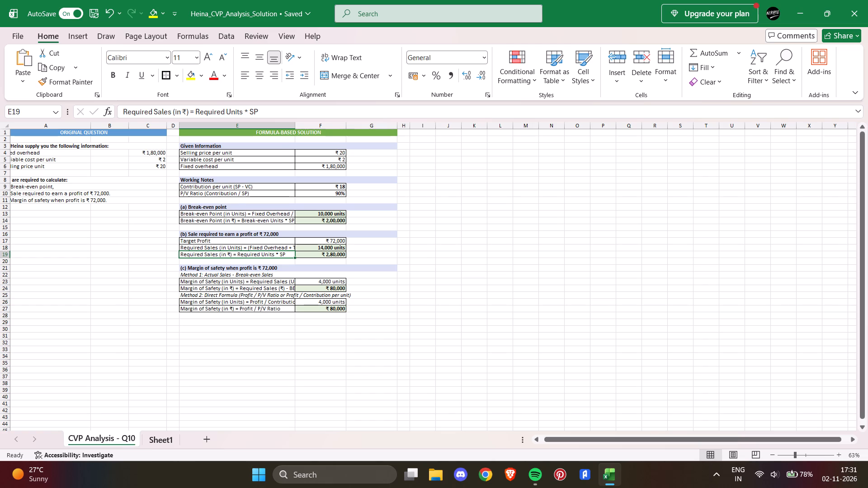
{"action": "left_click", "coordinate": [268, 270]}
{"action": "left_click_drag", "start_coordinate": [274, 110], "coordinate": [83, 114]}
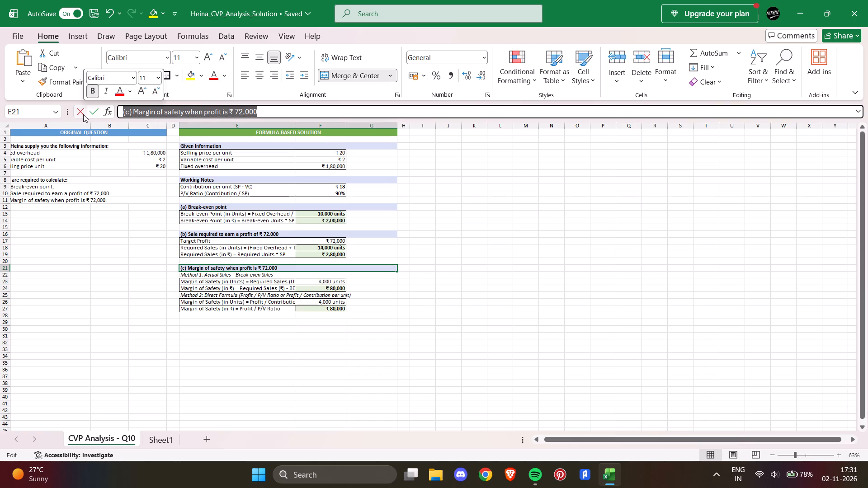
{"action": "key", "text": "ctrl+c"}
{"action": "left_click", "coordinate": [153, 434]}
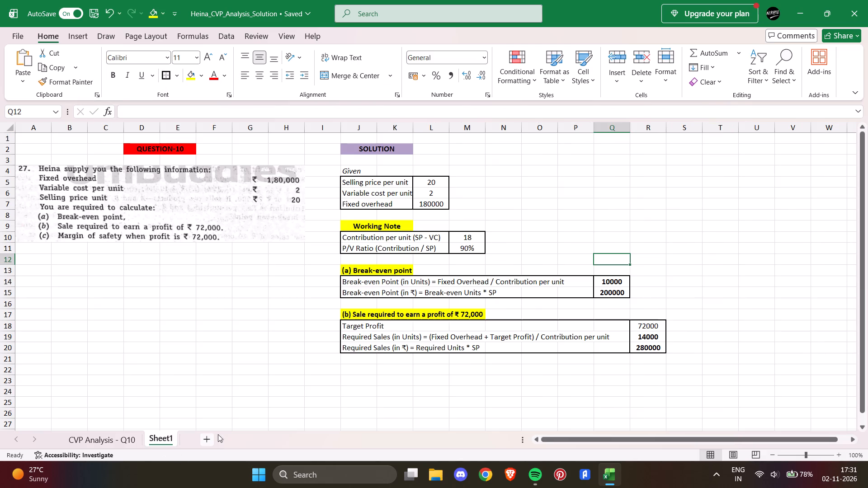
{"action": "left_click", "coordinate": [363, 367]}
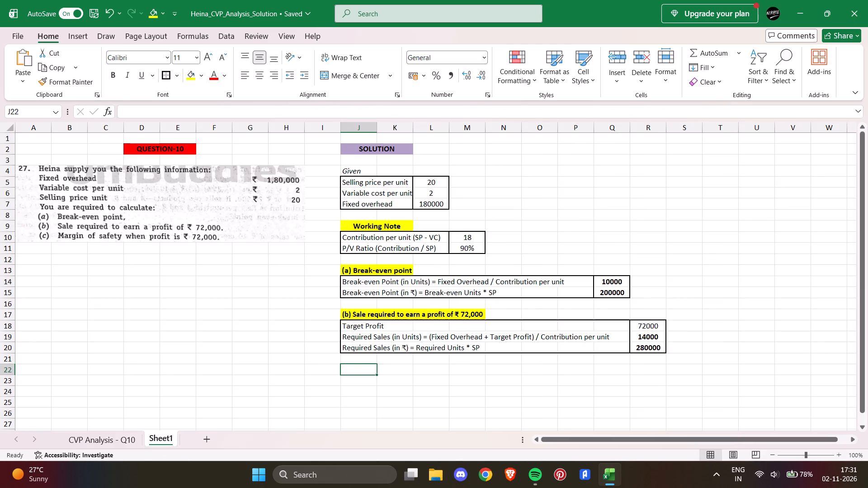
{"action": "key", "text": "ctrl+v"}
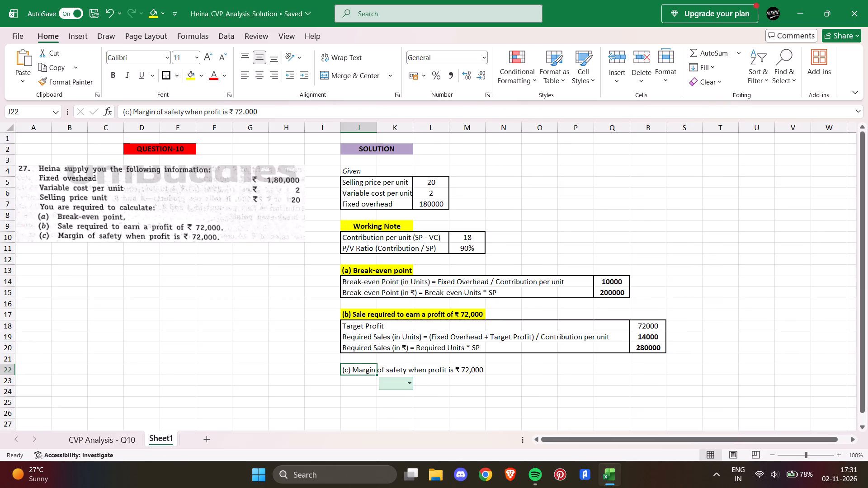
Format the section (c) heading in J22:M22 with yellow fill, bold text and font size 10.
{"action": "left_click", "coordinate": [499, 398]}
{"action": "left_click_drag", "start_coordinate": [342, 370], "coordinate": [464, 370]}
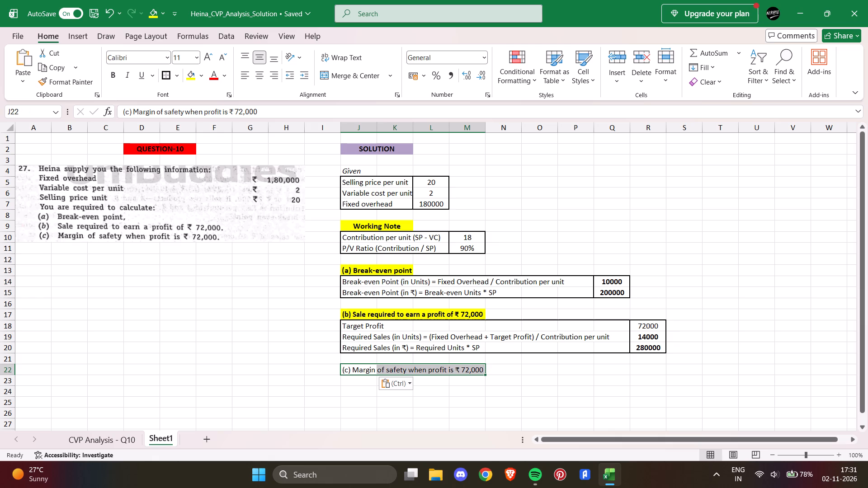
{"action": "left_click", "coordinate": [187, 78]}
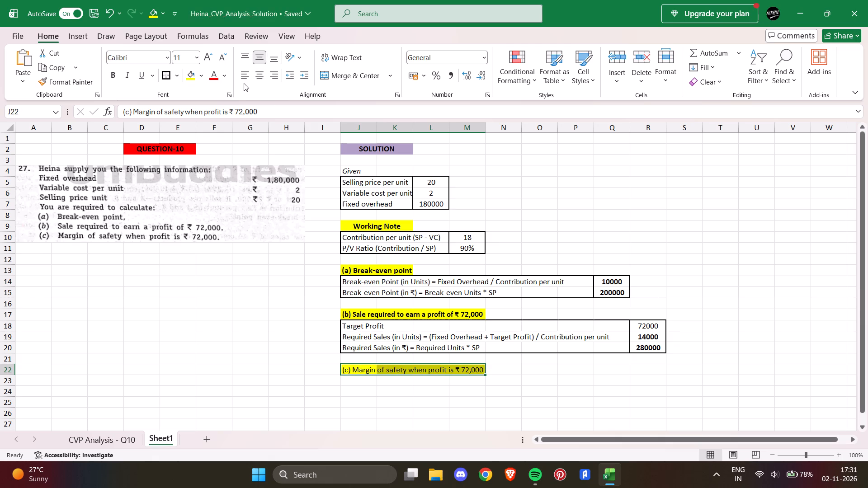
{"action": "left_click", "coordinate": [113, 73]}
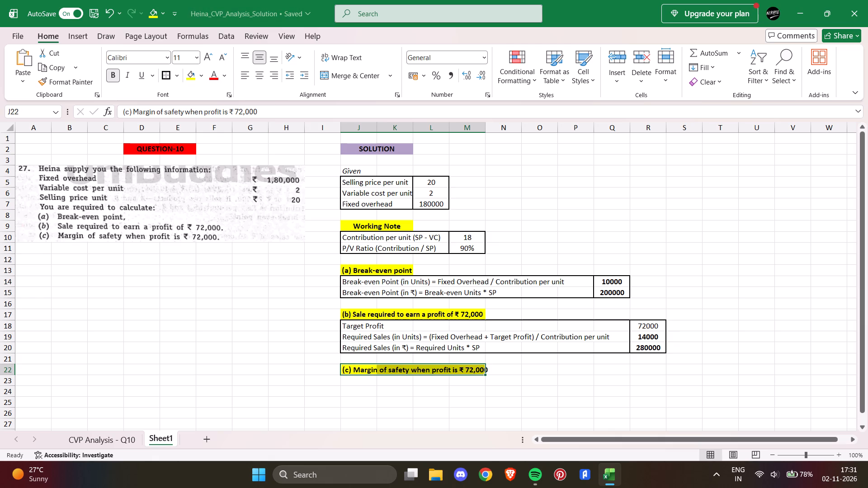
{"action": "left_click", "coordinate": [522, 375]}
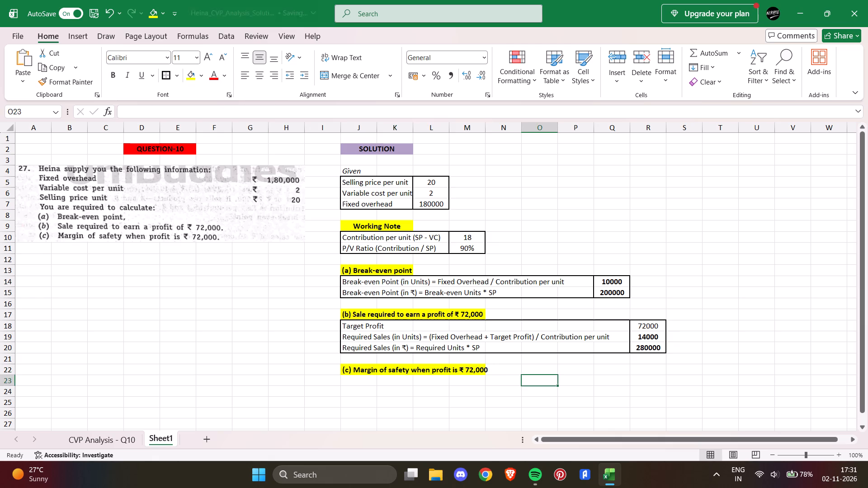
{"action": "left_click", "coordinate": [396, 370]}
{"action": "left_click", "coordinate": [353, 373]}
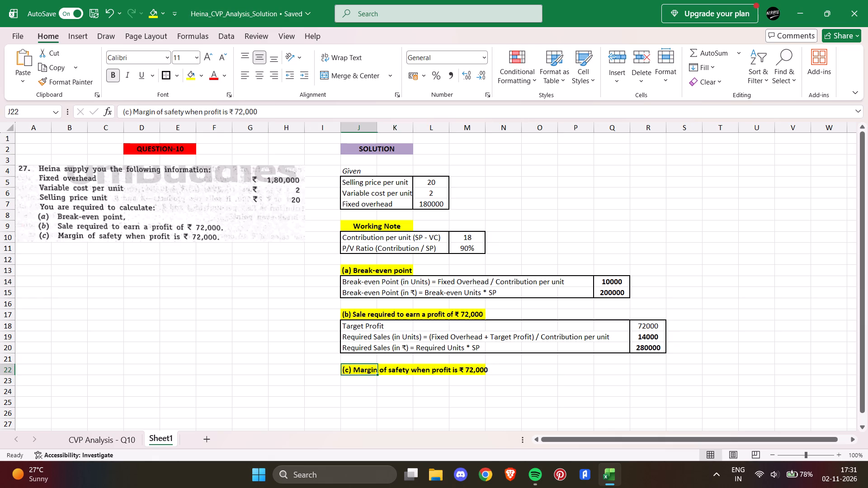
{"action": "left_click_drag", "start_coordinate": [355, 371], "coordinate": [468, 371]}
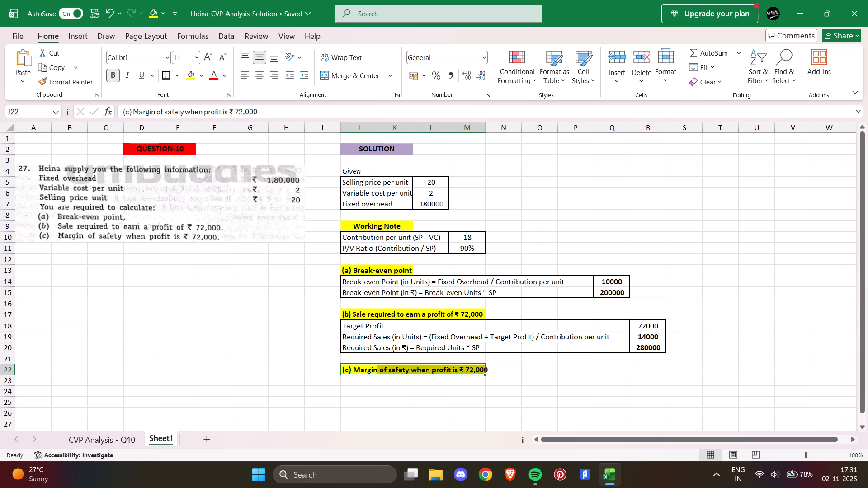
{"action": "left_click", "coordinate": [197, 58]}
{"action": "left_click", "coordinate": [183, 96]}
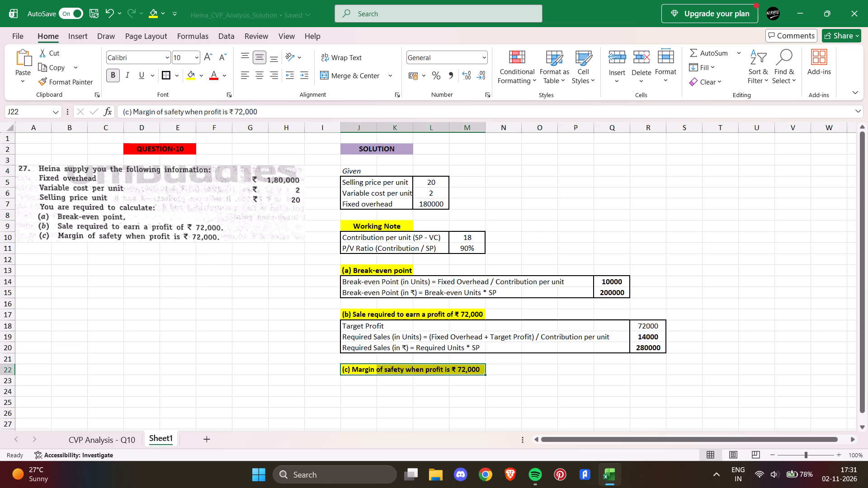
{"action": "left_click", "coordinate": [523, 371]}
Move the Working Note block J9:M11 beside the given data, starting at N4.
{"action": "scroll", "coordinate": [458, 402], "scroll_direction": "right", "scroll_amount": 1}
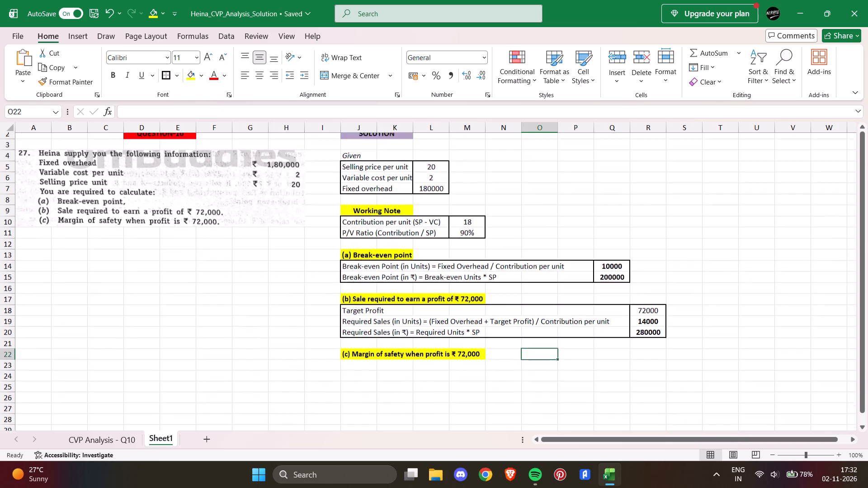
{"action": "scroll", "coordinate": [455, 407], "scroll_direction": "right", "scroll_amount": 1}
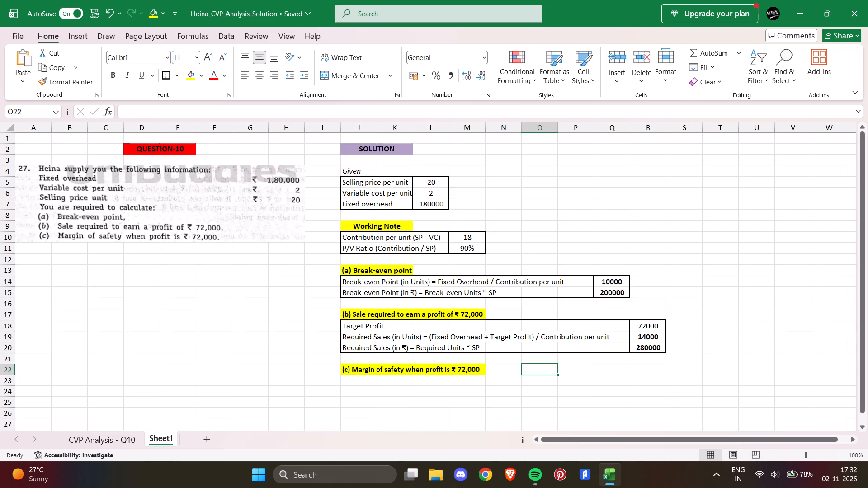
{"action": "left_click_drag", "start_coordinate": [348, 224], "coordinate": [460, 246]}
{"action": "key", "text": "ctrl+x"}
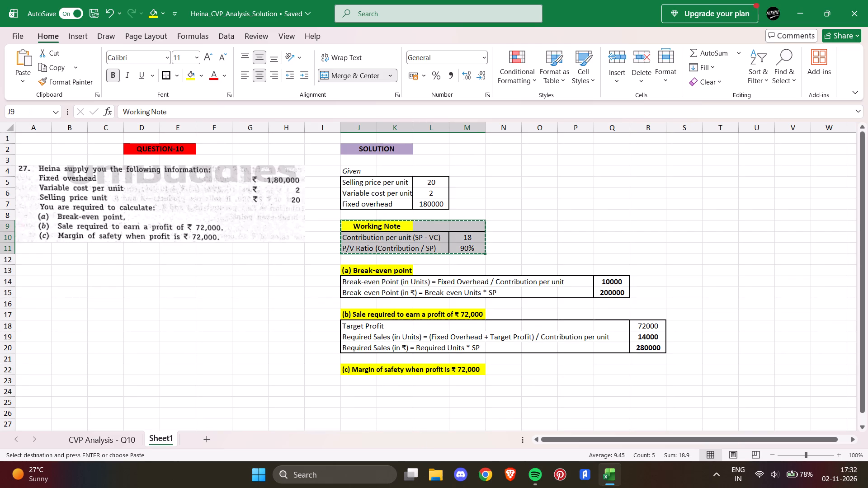
{"action": "left_click", "coordinate": [502, 171]}
{"action": "key", "text": "ctrl+v"}
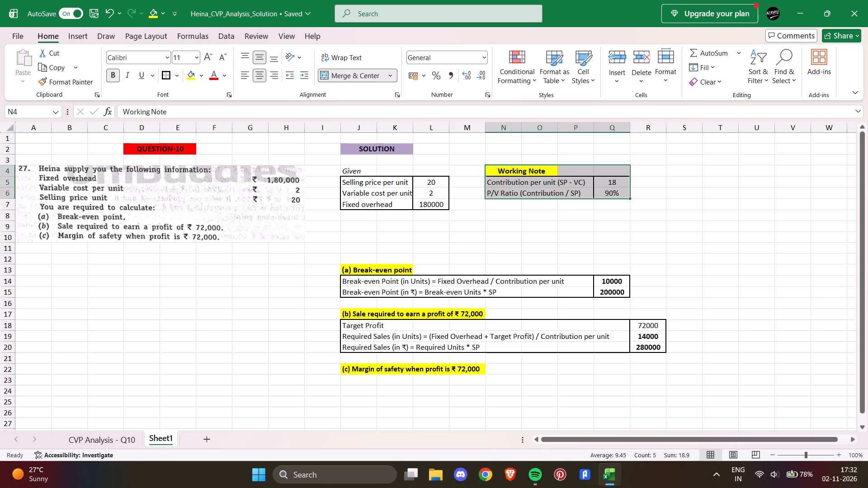
Shift the Working Note block down one row so it starts at N5.
{"action": "left_click", "coordinate": [500, 180]}
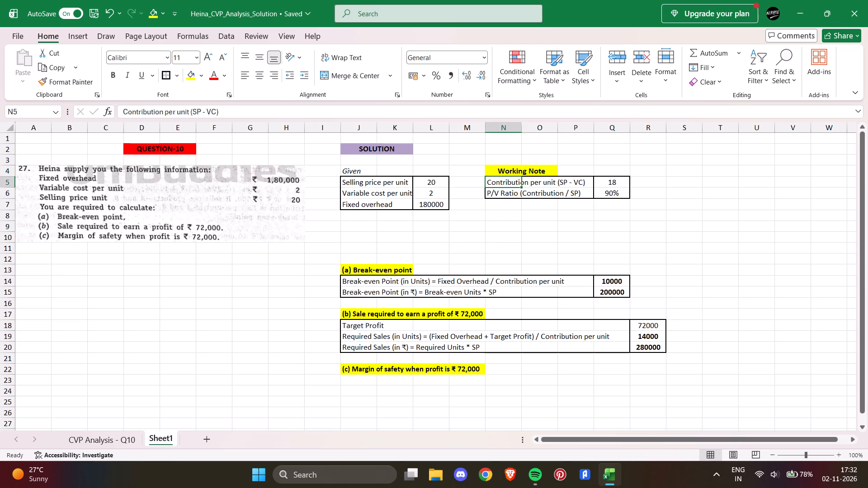
{"action": "key", "text": "ctrl+v"}
{"action": "left_click_drag", "start_coordinate": [493, 171], "coordinate": [550, 189]}
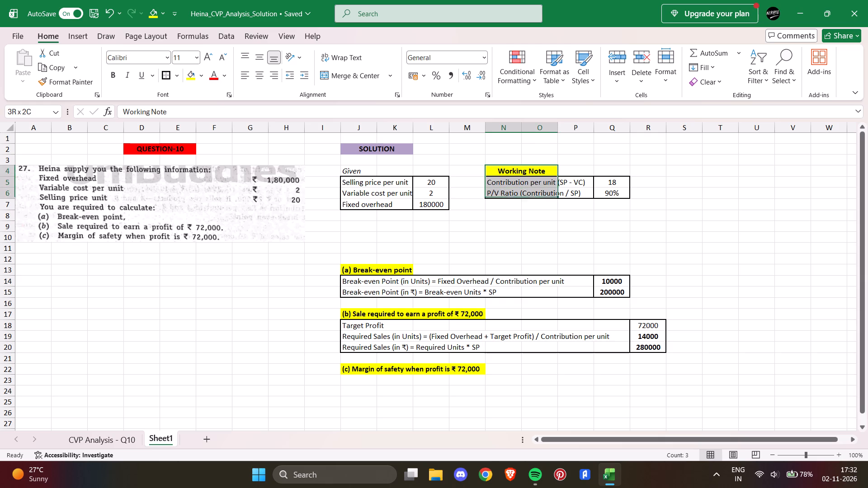
{"action": "left_click_drag", "start_coordinate": [550, 189], "coordinate": [601, 188]}
{"action": "key", "text": "ctrl+x"}
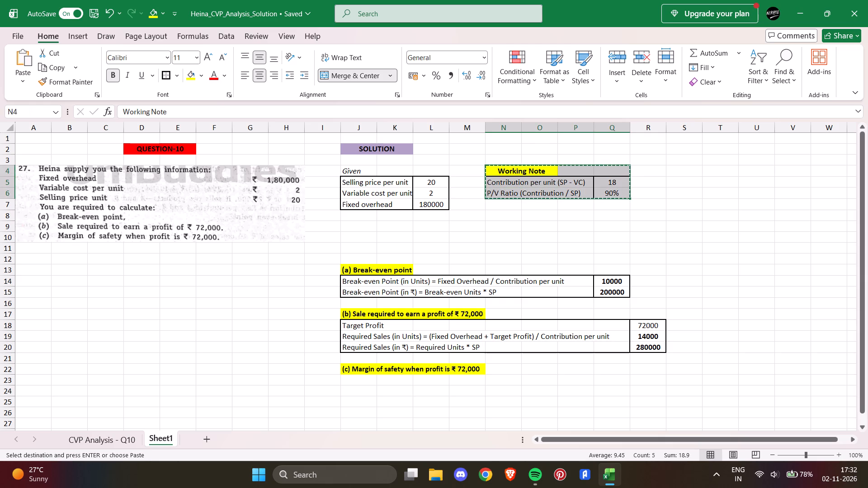
{"action": "left_click", "coordinate": [507, 181]}
{"action": "key", "text": "ctrl+v"}
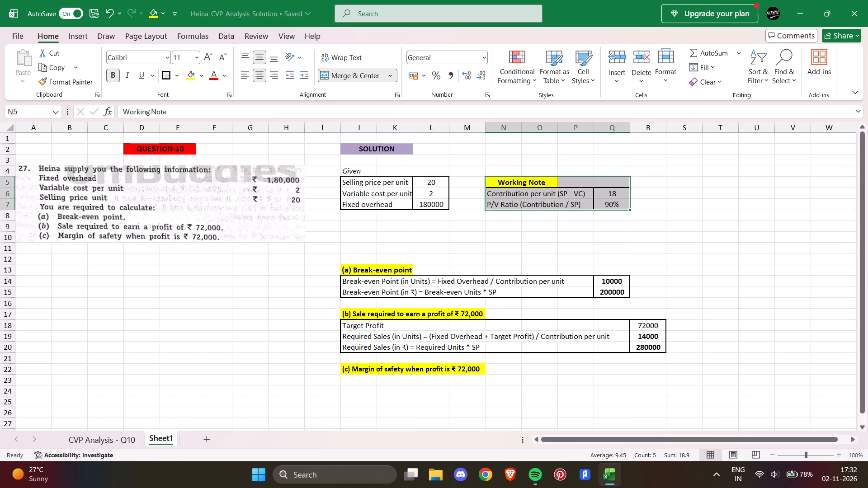
Move the section (a) break-even block J13:Q15 up to start at J9.
{"action": "left_click_drag", "start_coordinate": [350, 267], "coordinate": [529, 289]}
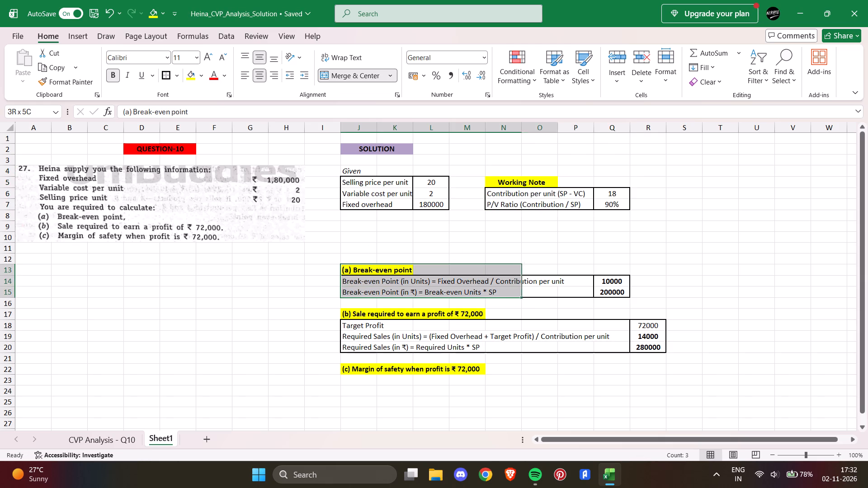
{"action": "left_click_drag", "start_coordinate": [529, 289], "coordinate": [608, 287]}
{"action": "key", "text": "ctrl+x"}
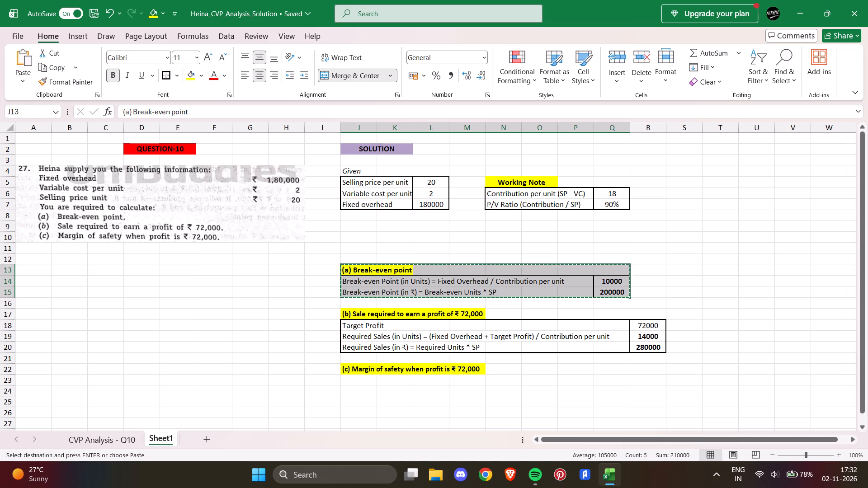
{"action": "left_click", "coordinate": [370, 228]}
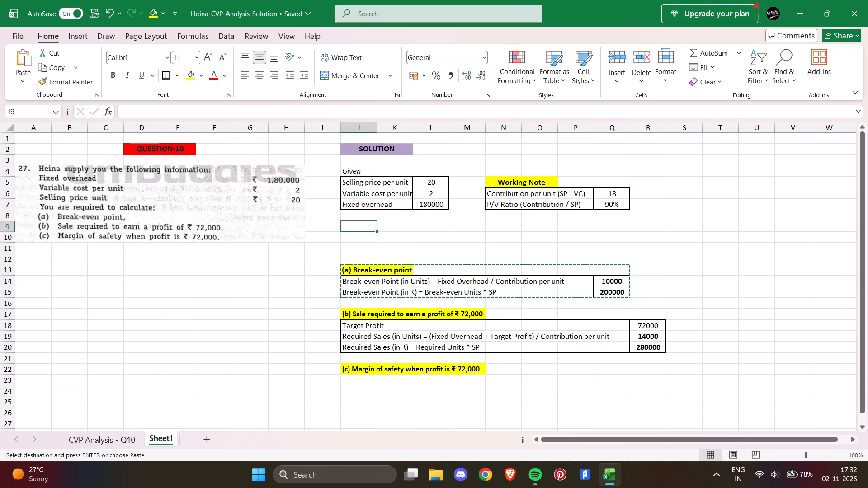
{"action": "key", "text": "ctrl+v"}
Move the section (b) required-sales block J17:R20 up to start at J13.
{"action": "left_click_drag", "start_coordinate": [350, 311], "coordinate": [380, 333]}
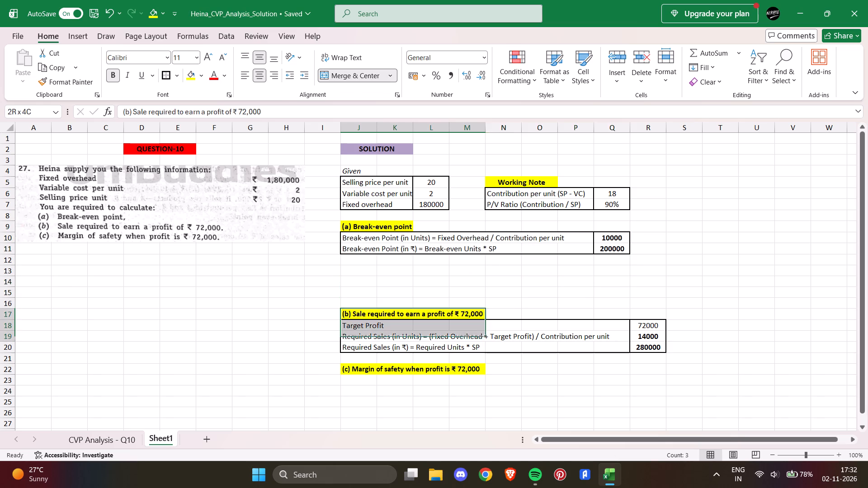
{"action": "left_click_drag", "start_coordinate": [380, 333], "coordinate": [639, 350]}
{"action": "key", "text": "ctrl+x"}
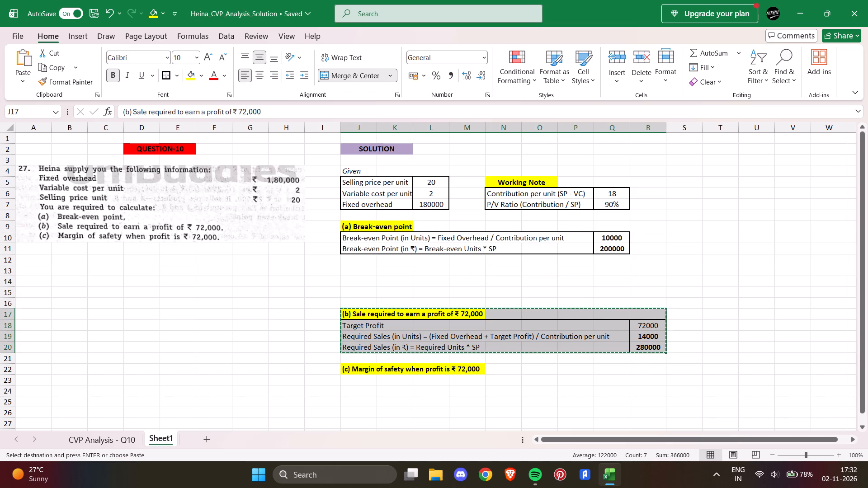
{"action": "left_click", "coordinate": [362, 269]}
{"action": "key", "text": "ctrl+v"}
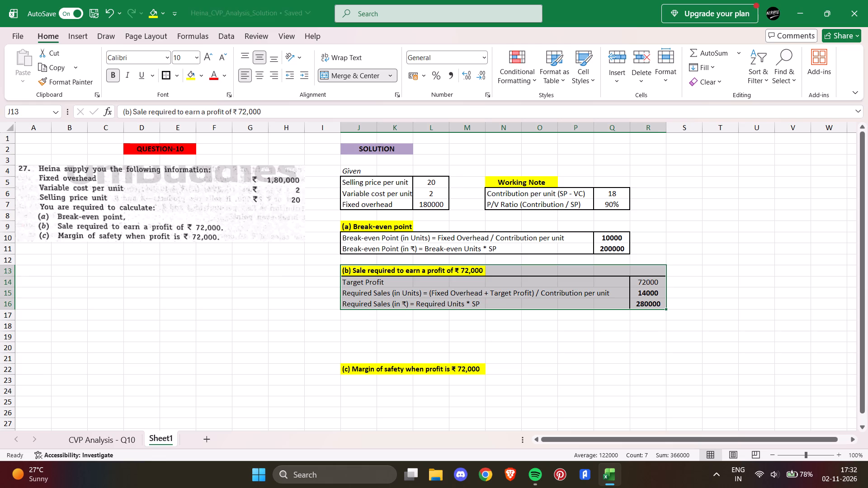
Move the section (c) margin of safety heading from J22:M22 up to J18.
{"action": "left_click_drag", "start_coordinate": [349, 368], "coordinate": [473, 372]}
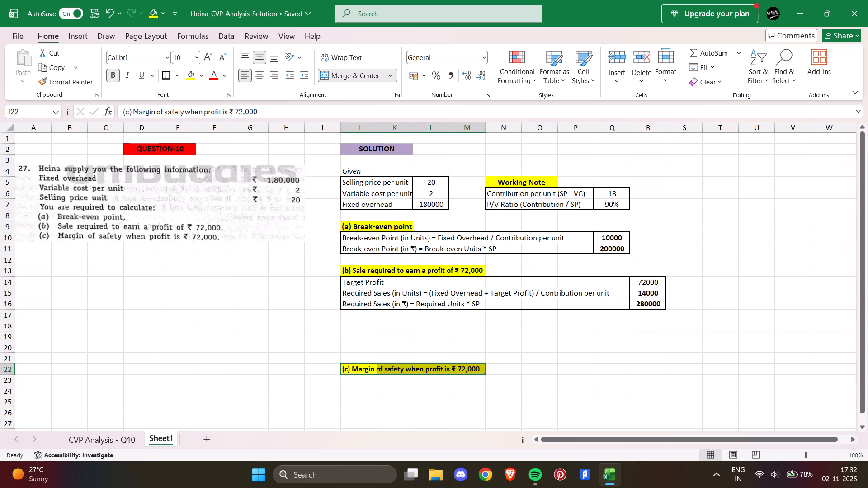
{"action": "key", "text": "ctrl+x"}
{"action": "left_click", "coordinate": [360, 324]}
{"action": "key", "text": "ctrl+v"}
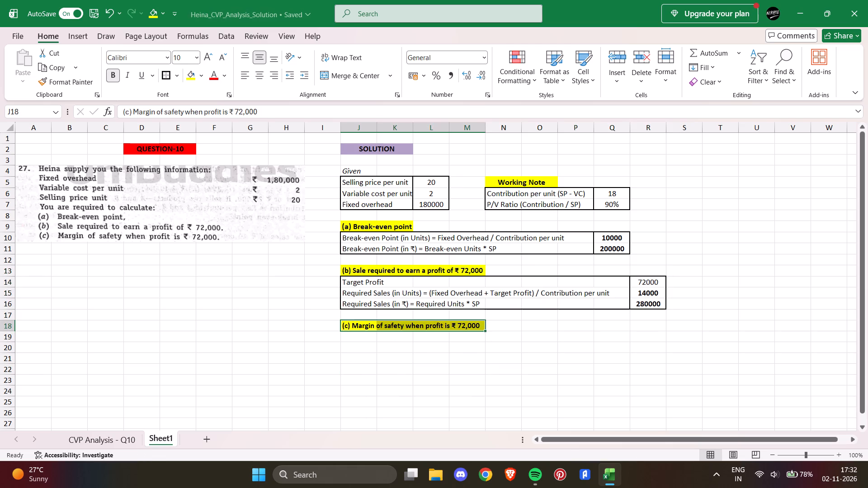
Copy the label "Method 1: Actual Sales - Break-even Sales" from the CVP Analysis - Q10 sheet into J19 of Sheet1 and italicize it.
{"action": "left_click", "coordinate": [115, 444]}
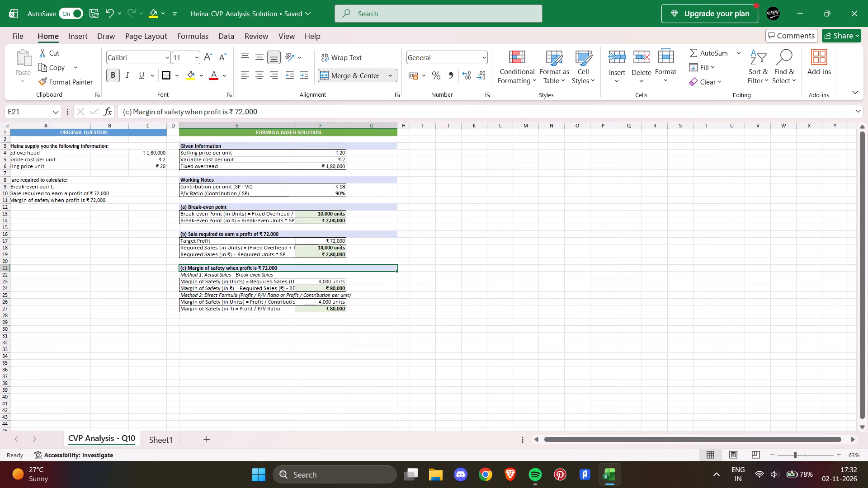
{"action": "left_click_drag", "start_coordinate": [181, 277], "coordinate": [193, 277]}
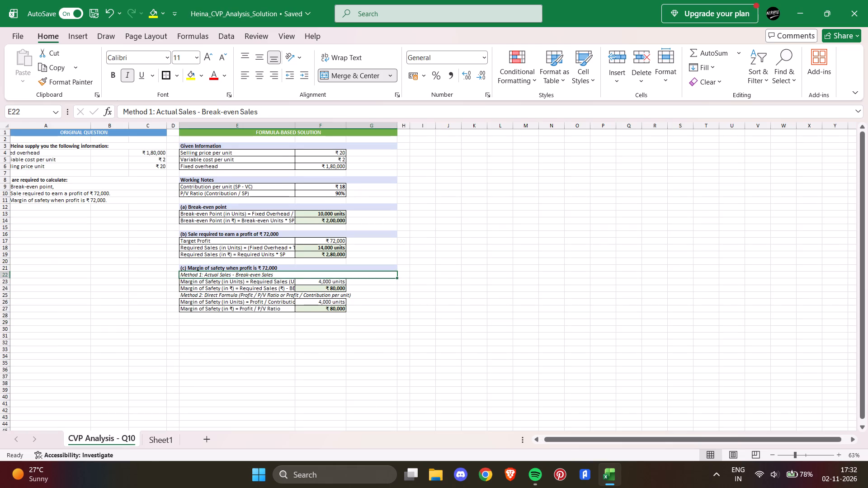
{"action": "left_click_drag", "start_coordinate": [267, 108], "coordinate": [76, 119]}
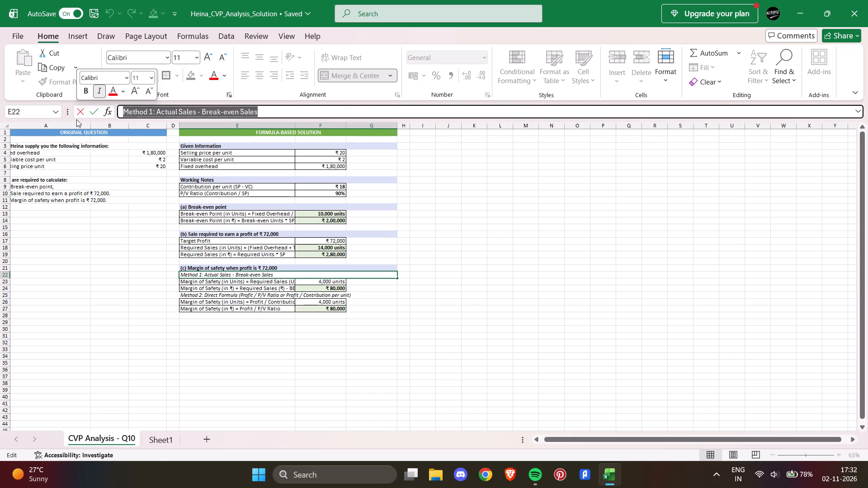
{"action": "key", "text": "ctrl+c"}
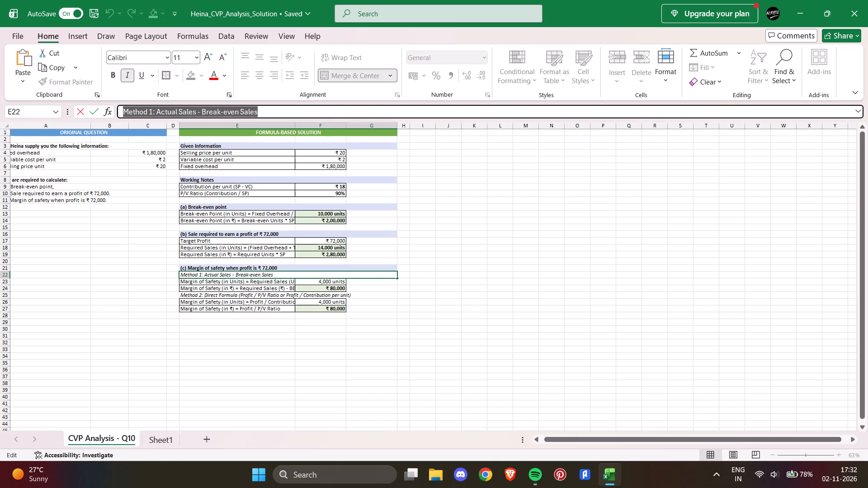
{"action": "left_click", "coordinate": [167, 434]}
{"action": "left_click", "coordinate": [360, 336]}
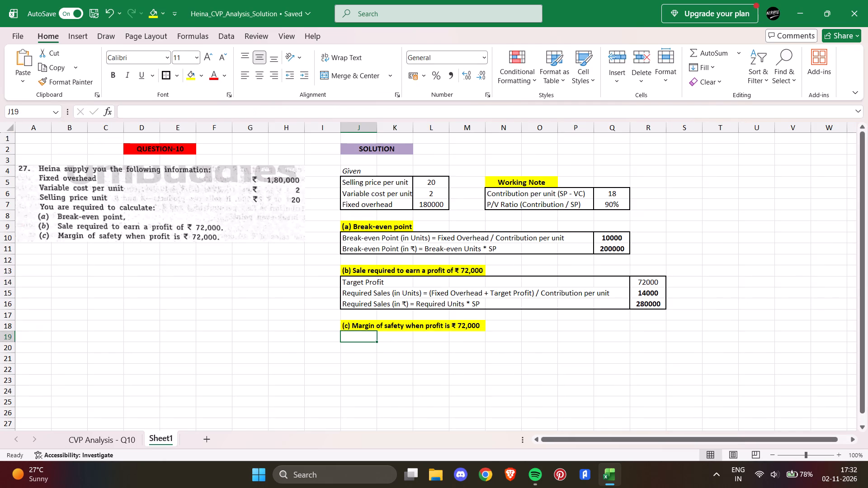
{"action": "key", "text": "ctrl+v"}
{"action": "left_click_drag", "start_coordinate": [269, 110], "coordinate": [96, 111]}
{"action": "left_click", "coordinate": [116, 92]}
{"action": "left_click", "coordinate": [507, 349]}
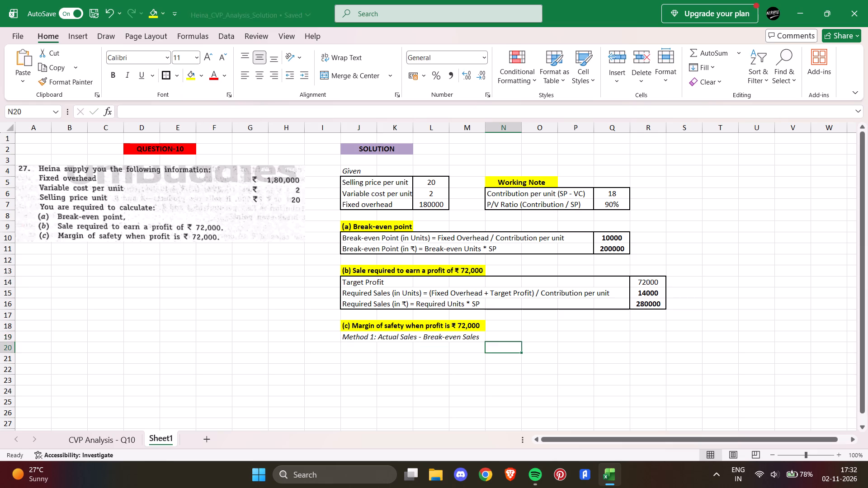
Copy the label "Margin of Safety (in Units) = Required Sales (Units) - BEP (Units)" from the CVP Analysis - Q10 sheet into J20 of Sheet1.
{"action": "left_click", "coordinate": [363, 346]}
{"action": "left_click", "coordinate": [109, 441]}
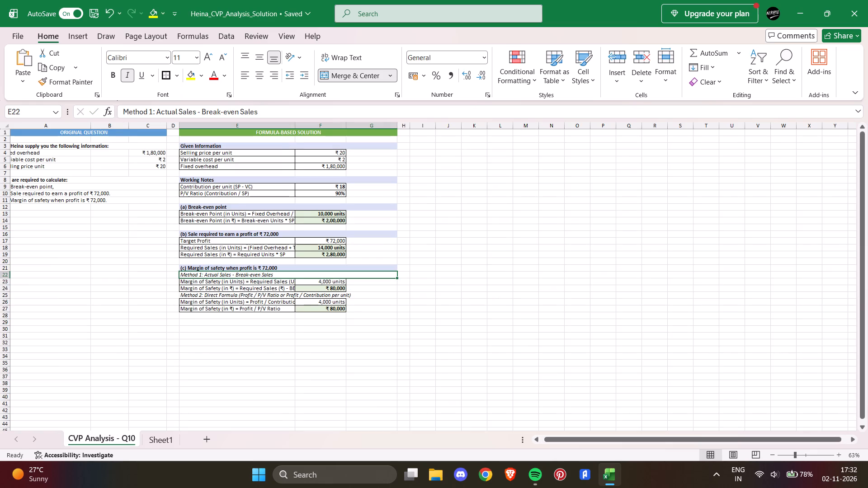
{"action": "left_click", "coordinate": [270, 283]}
{"action": "left_click_drag", "start_coordinate": [350, 101], "coordinate": [272, 107]}
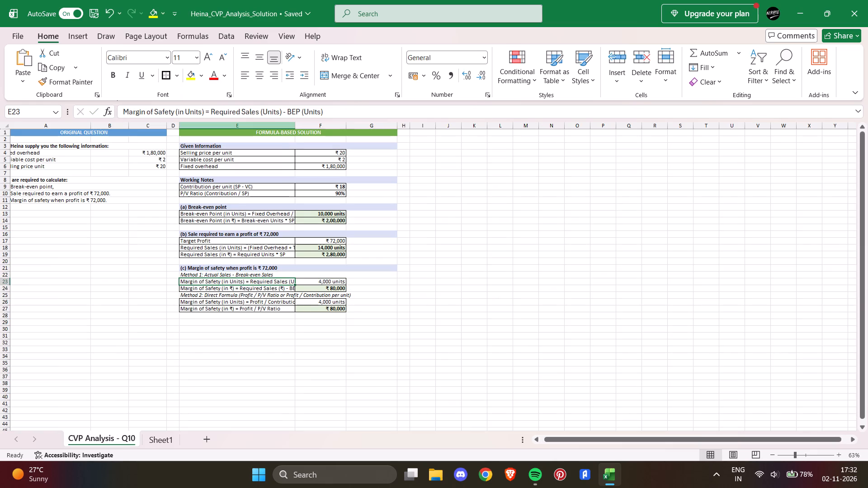
{"action": "left_click_drag", "start_coordinate": [272, 107], "coordinate": [170, 112]}
{"action": "left_click_drag", "start_coordinate": [336, 113], "coordinate": [113, 114]}
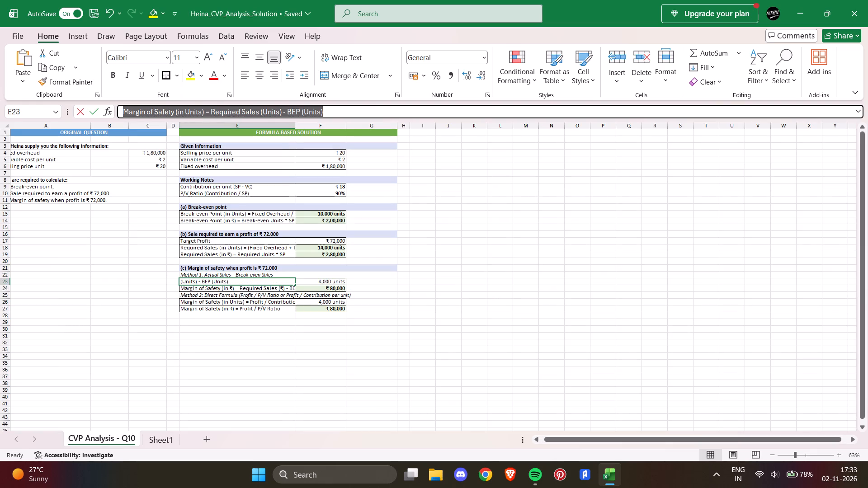
{"action": "left_click_drag", "start_coordinate": [113, 114], "coordinate": [113, 113]}
{"action": "key", "text": "ctrl+c"}
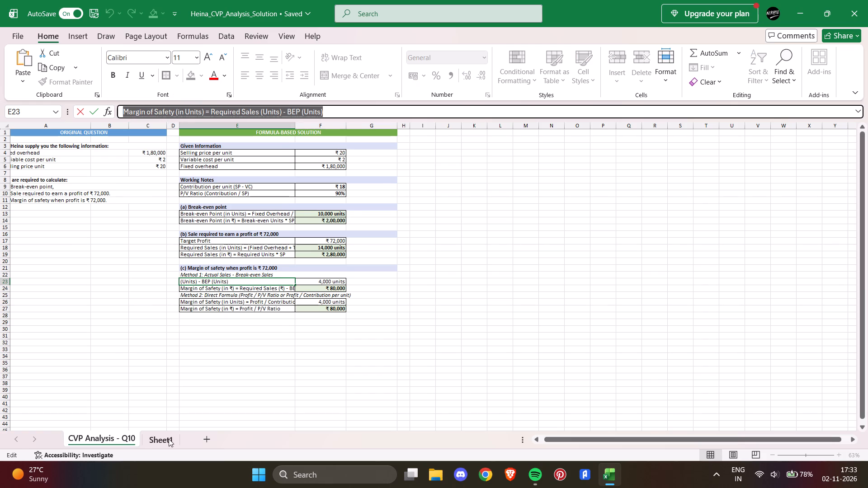
{"action": "left_click", "coordinate": [169, 439]}
{"action": "key", "text": "ctrl+v"}
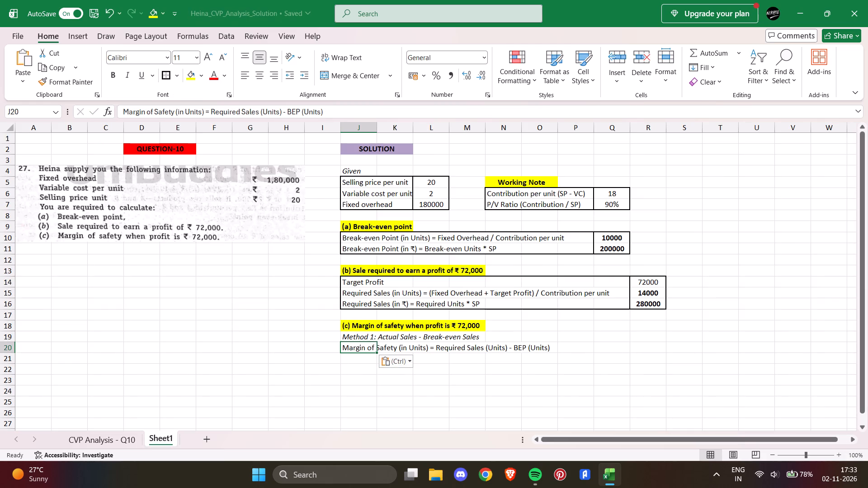
Copy the label "Margin of Safety (in ₹) = Required Sales (₹) - BEP (₹)" from the CVP Analysis - Q10 sheet into J21 of Sheet1.
{"action": "left_click", "coordinate": [116, 436]}
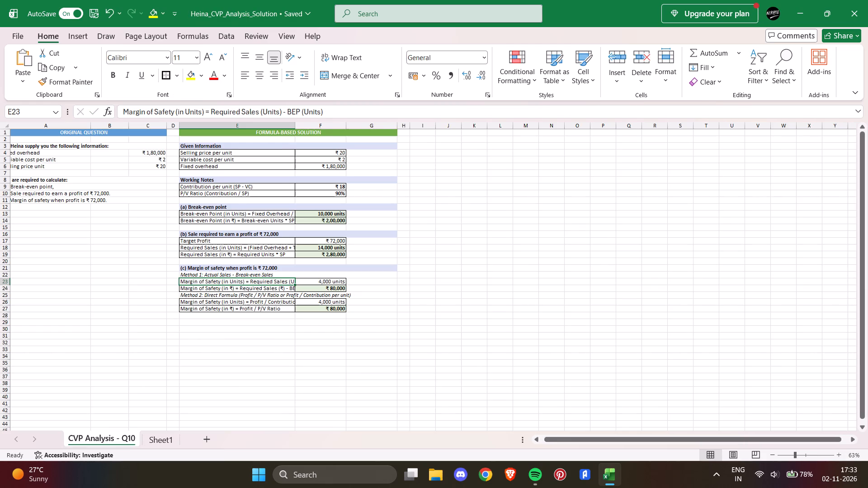
{"action": "left_click", "coordinate": [276, 290]}
{"action": "left_click_drag", "start_coordinate": [313, 109], "coordinate": [88, 113]}
{"action": "key", "text": "ctrl+c"}
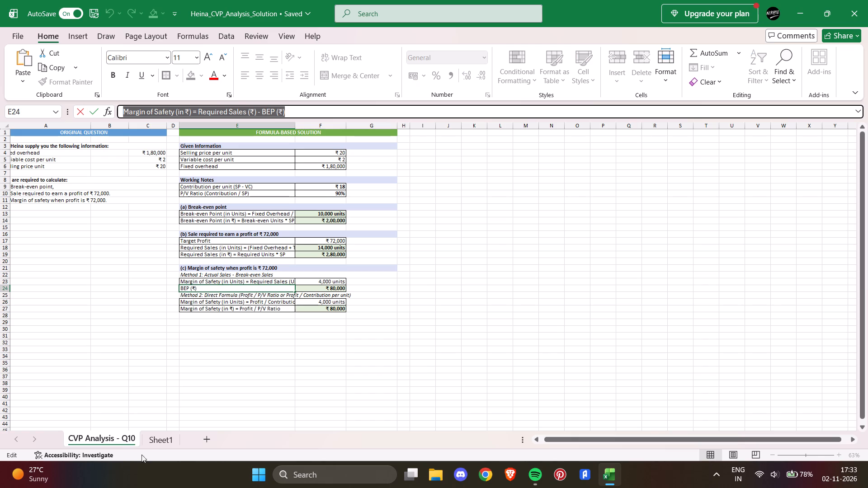
{"action": "left_click", "coordinate": [156, 441]}
{"action": "left_click", "coordinate": [369, 355]}
{"action": "key", "text": "ctrl+v"}
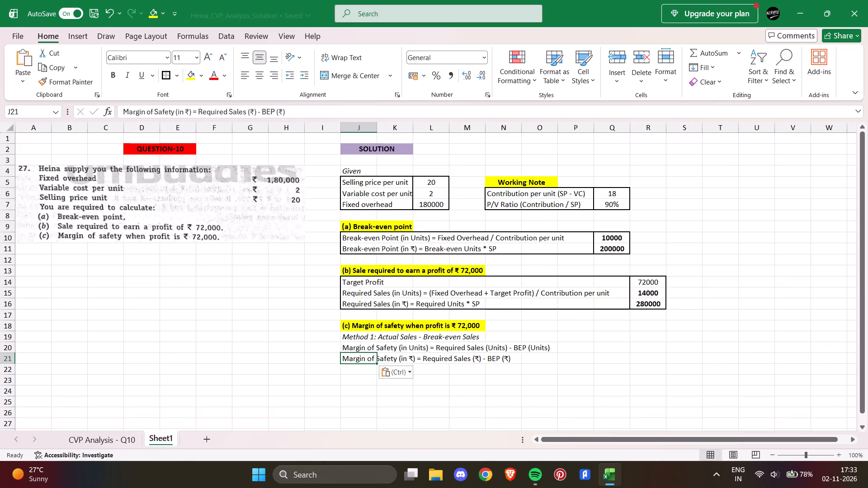
Enter the Method 1 margin of safety values from the source sheet: 4000 in P20 and 80000 in P21.
{"action": "left_click", "coordinate": [583, 345]}
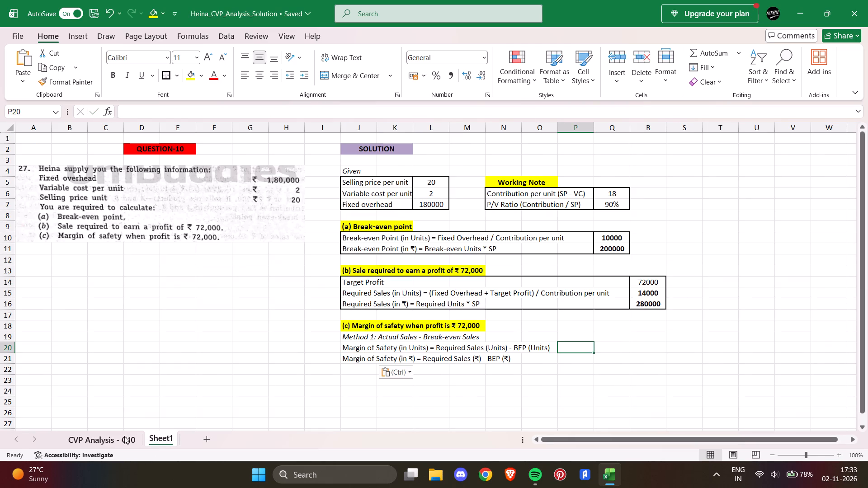
{"action": "left_click", "coordinate": [118, 437]}
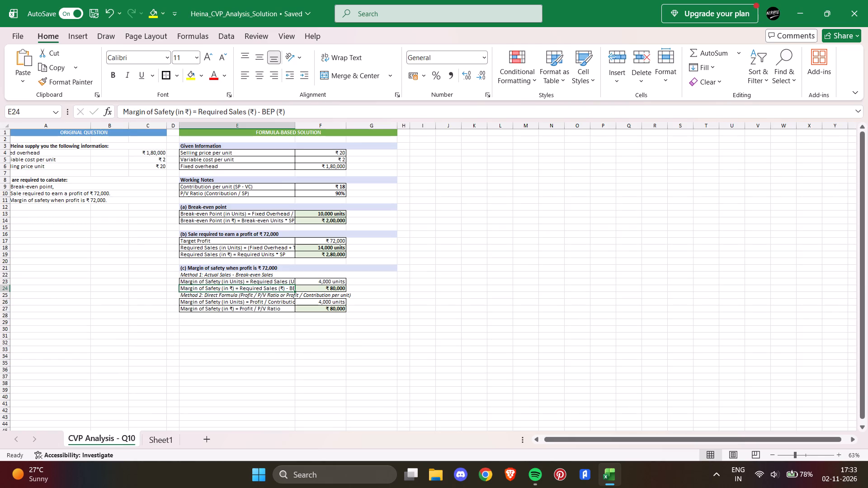
{"action": "left_click", "coordinate": [160, 437]}
{"action": "type", "text": "4000"}
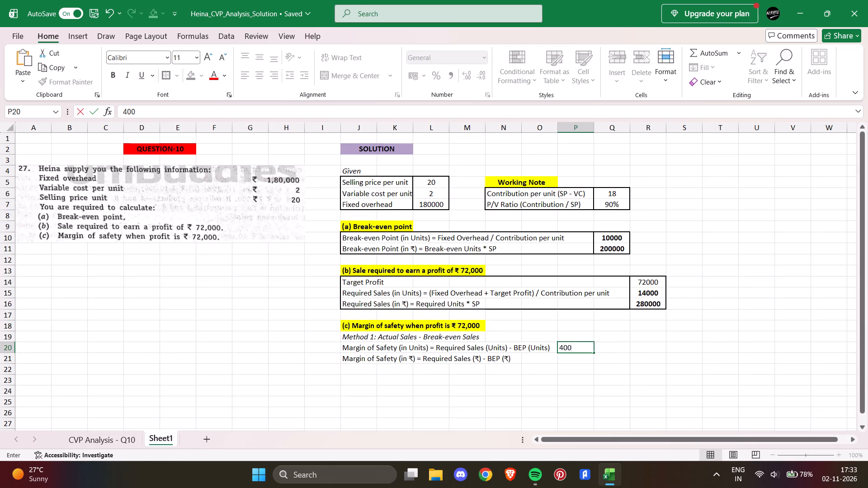
{"action": "key", "text": "Return"}
{"action": "type", "text": "80000"}
{"action": "left_click", "coordinate": [578, 376]}
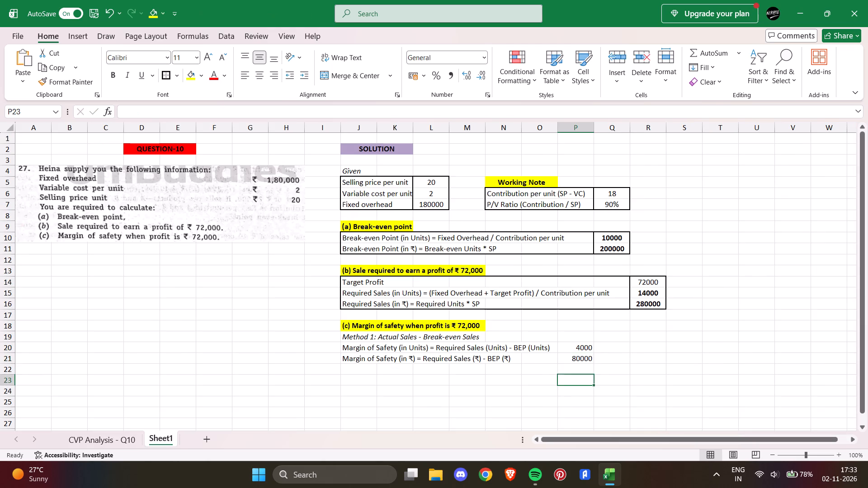
Bold the margin of safety value in P21 and fill it with Olive Green, Accent 3, Lighter 60%.
{"action": "left_click", "coordinate": [587, 359]}
{"action": "left_click", "coordinate": [118, 76]}
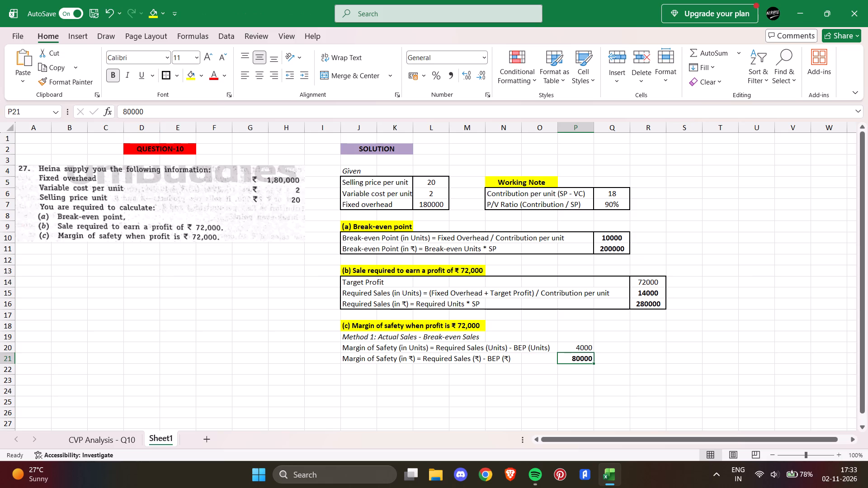
{"action": "left_click", "coordinate": [89, 441]}
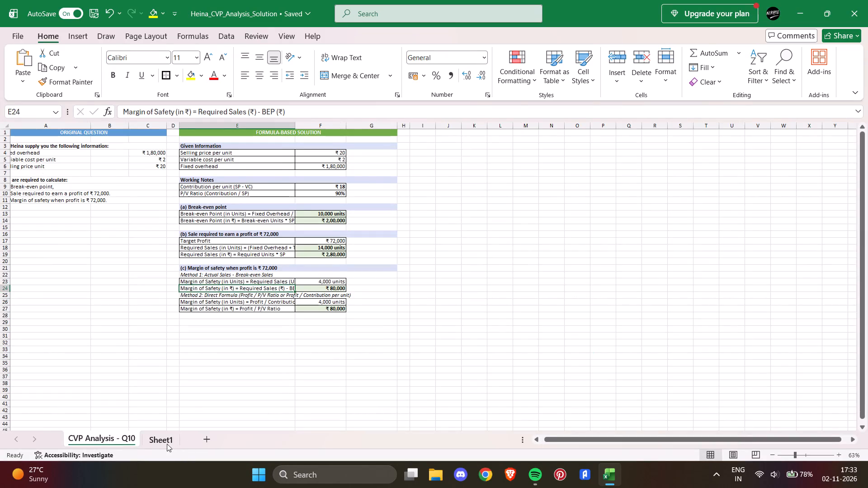
{"action": "left_click", "coordinate": [167, 444]}
{"action": "left_click", "coordinate": [202, 74]}
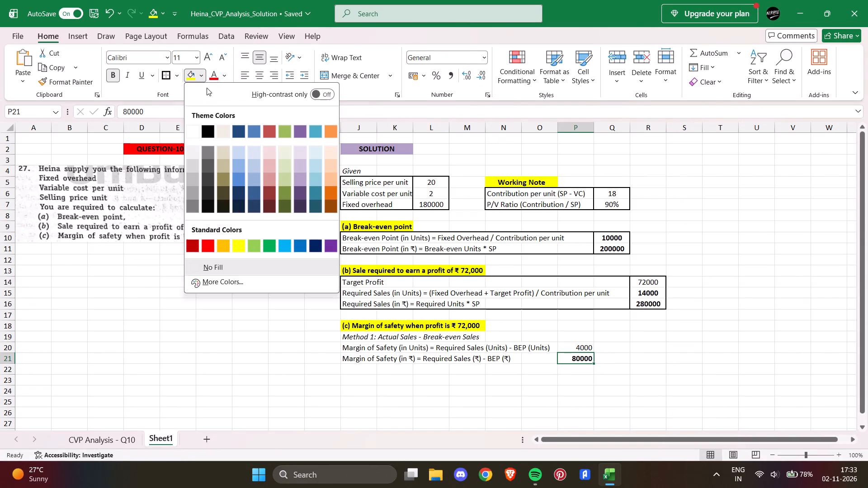
{"action": "left_click", "coordinate": [280, 184]}
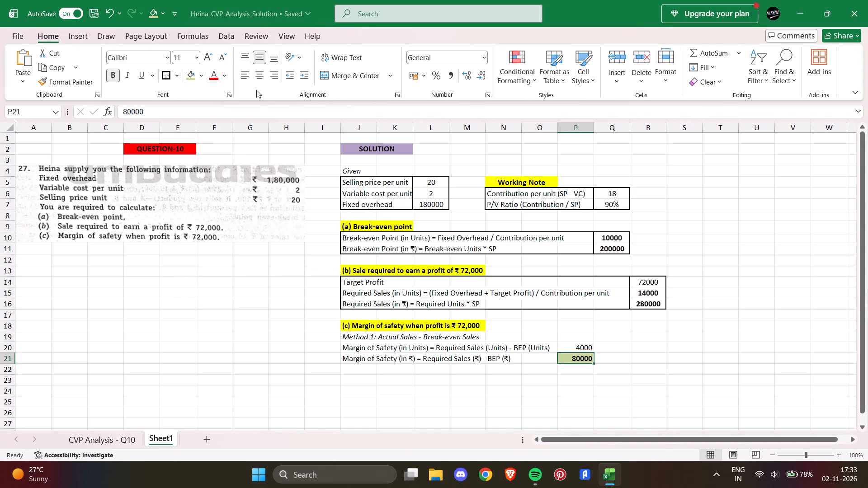
{"action": "left_click", "coordinate": [204, 74]}
{"action": "left_click", "coordinate": [288, 166]}
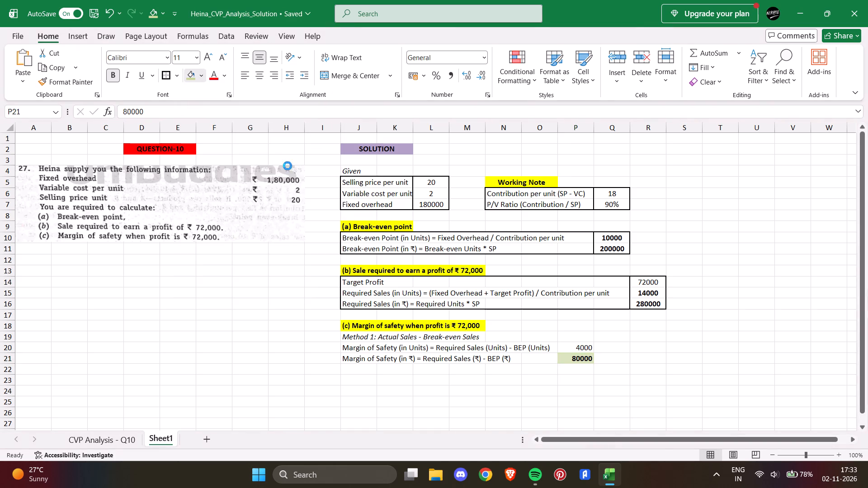
Apply the same light olive green fill to the required-sales results R15:R16 and the break-even results Q10:Q11.
{"action": "left_click", "coordinate": [642, 307]}
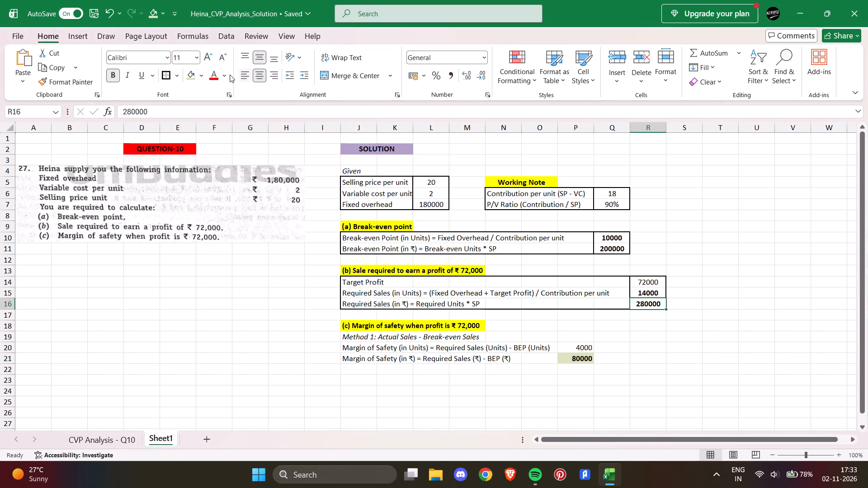
{"action": "left_click", "coordinate": [193, 76]}
{"action": "key", "text": "Up"}
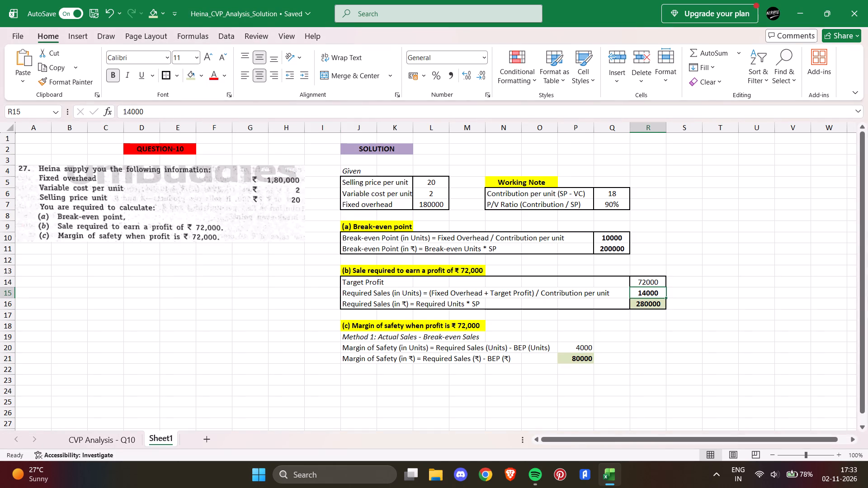
{"action": "left_click", "coordinate": [194, 75]}
{"action": "key", "text": "Left"}
{"action": "key", "text": "Up"}
{"action": "key", "text": "Up"}
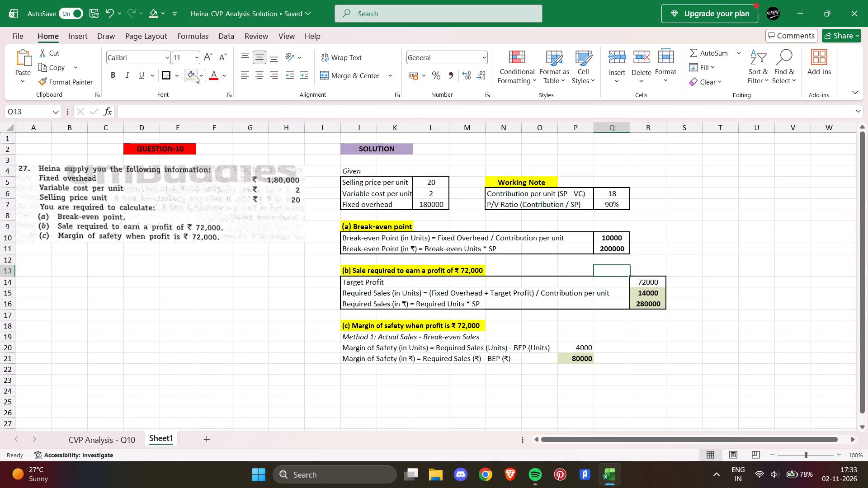
{"action": "key", "text": "Up"}
{"action": "key", "text": "Up"}
{"action": "left_click", "coordinate": [195, 75]}
{"action": "key", "text": "Up"}
{"action": "left_click", "coordinate": [195, 75]}
{"action": "key", "text": "Up"}
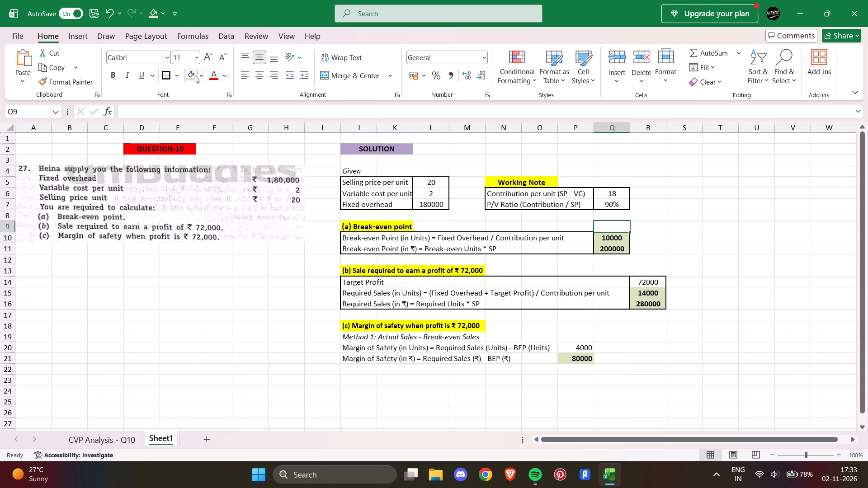
Bold the Method 1 heading across J19:M19.
{"action": "left_click", "coordinate": [580, 371]}
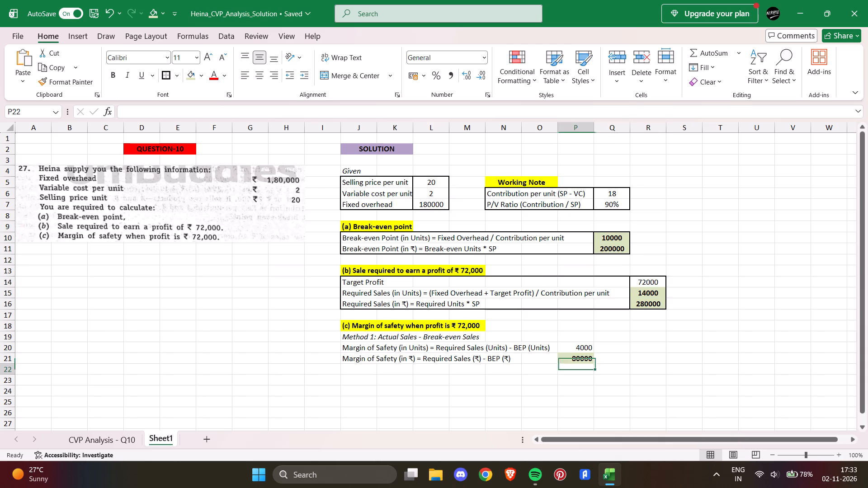
{"action": "left_click", "coordinate": [363, 366]}
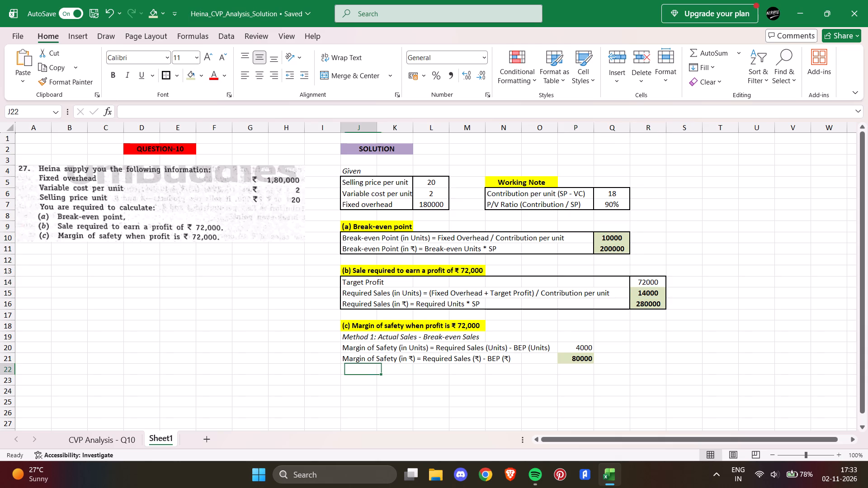
{"action": "left_click", "coordinate": [473, 336]}
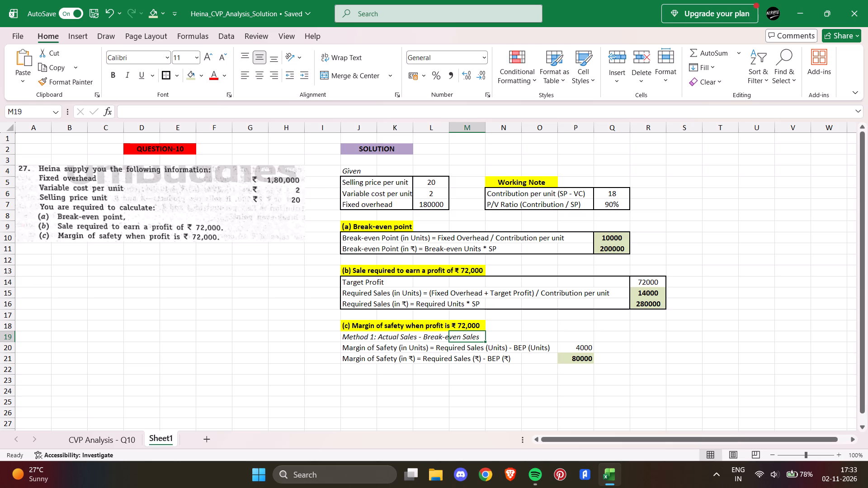
{"action": "left_click_drag", "start_coordinate": [342, 338], "coordinate": [452, 337]}
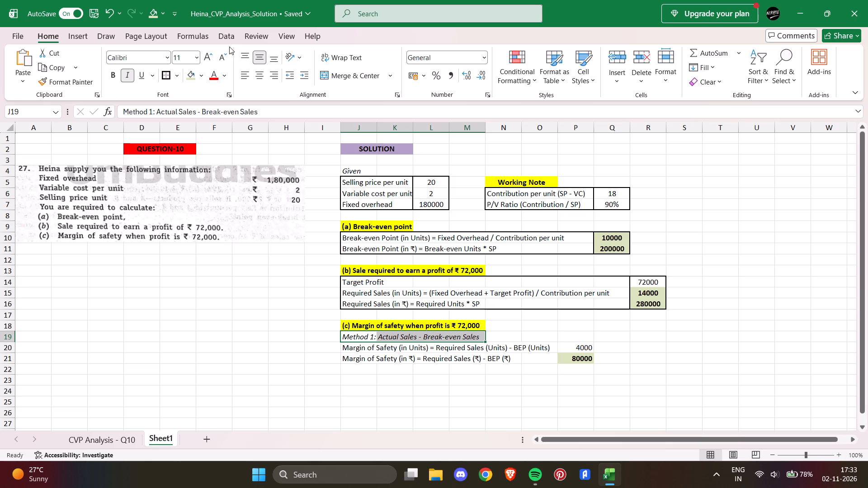
{"action": "left_click", "coordinate": [115, 73]}
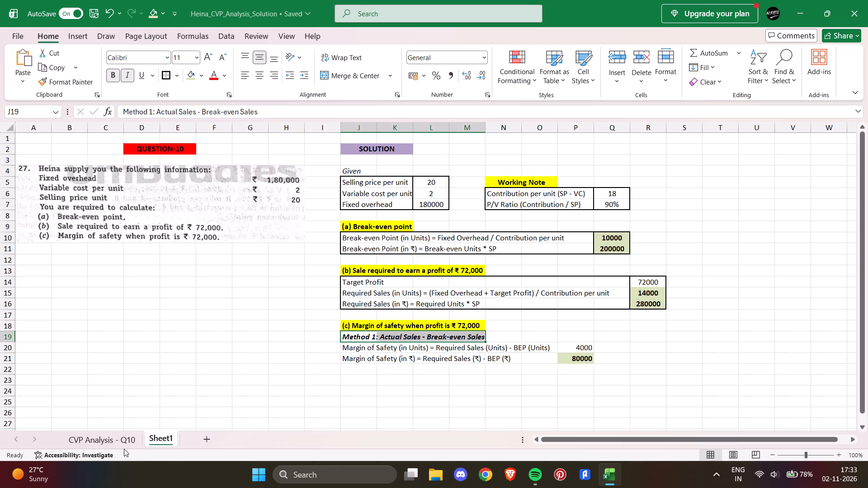
Copy the label "Method 2: Direct Formula (Profit / P/V Ratio or Profit / Contribution per unit)" from the CVP Analysis - Q10 sheet into J23 of Sheet1.
{"action": "left_click", "coordinate": [93, 437]}
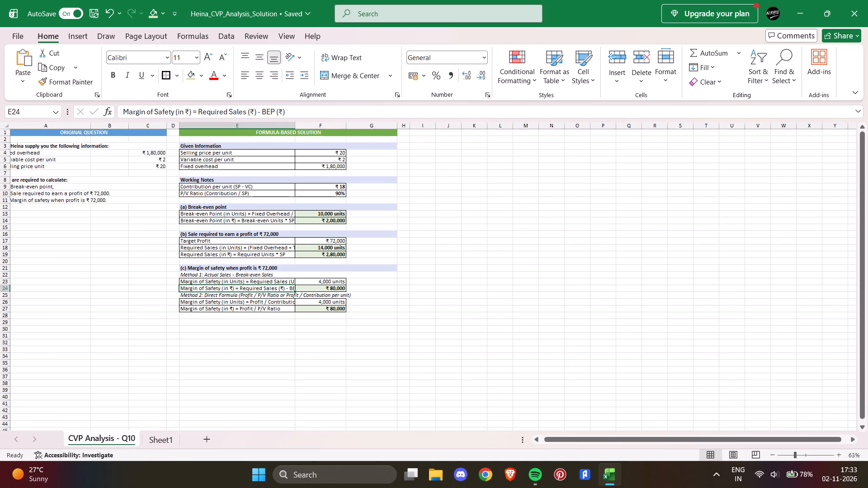
{"action": "left_click", "coordinate": [193, 293]}
{"action": "left_click_drag", "start_coordinate": [373, 106], "coordinate": [169, 126]}
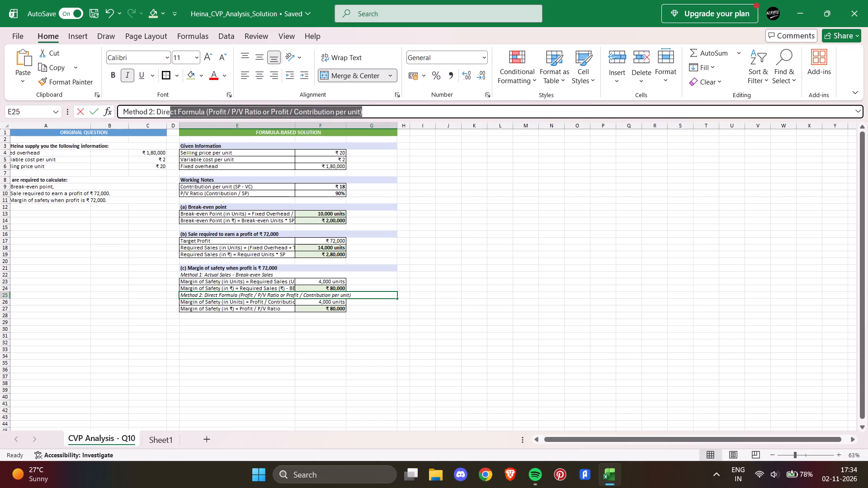
{"action": "left_click_drag", "start_coordinate": [169, 126], "coordinate": [95, 126]}
{"action": "key", "text": "ctrl+c"}
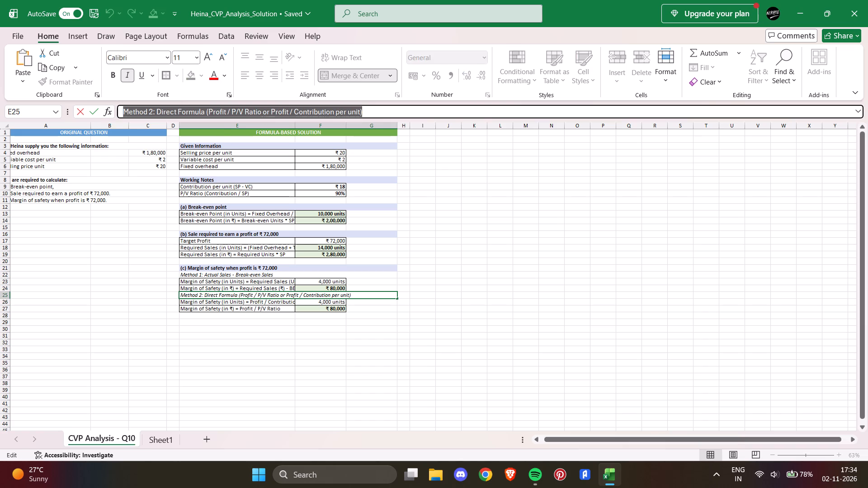
{"action": "left_click", "coordinate": [158, 442]}
{"action": "left_click", "coordinate": [357, 369]}
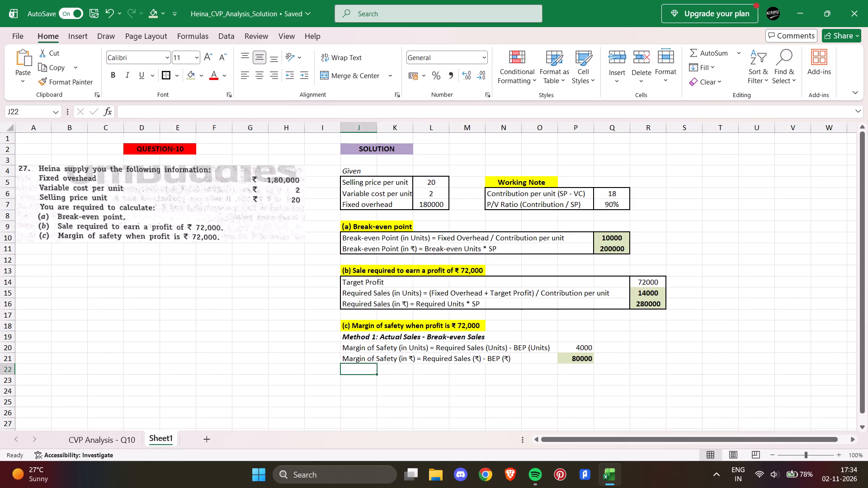
{"action": "left_click", "coordinate": [365, 382]}
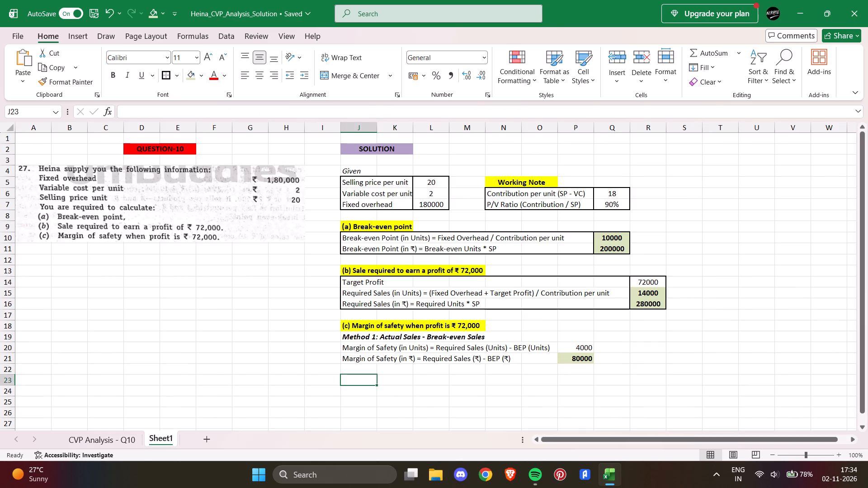
{"action": "key", "text": "ctrl+v"}
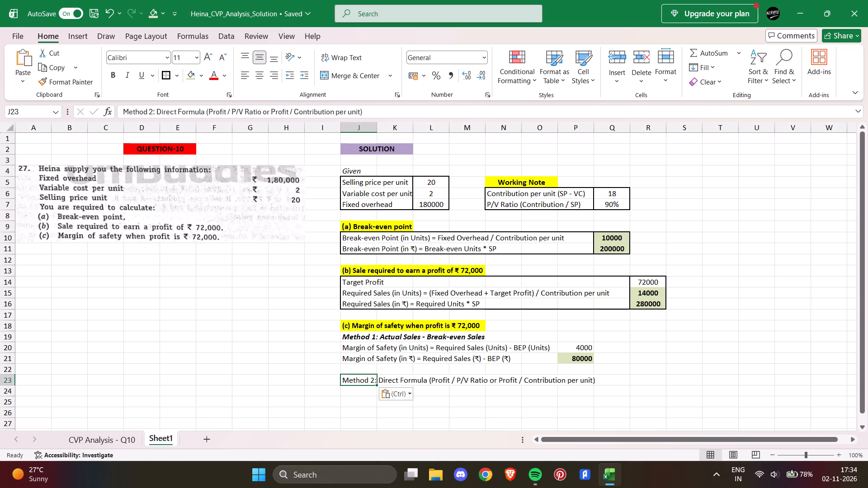
Format the whole Method 2 heading text in J23 as bold italic.
{"action": "left_click_drag", "start_coordinate": [367, 116], "coordinate": [106, 122]}
{"action": "left_click", "coordinate": [131, 87]}
{"action": "left_click", "coordinate": [112, 89]}
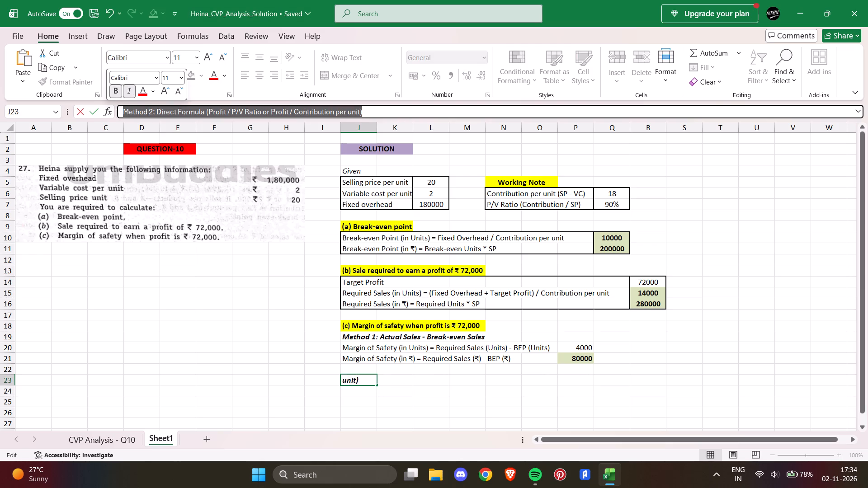
{"action": "left_click", "coordinate": [256, 344]}
Copy the label "Margin of Safety (in Units) = Profit / Contribution per unit" from the CVP Analysis - Q10 sheet into J24 of Sheet1.
{"action": "left_click", "coordinate": [356, 390]}
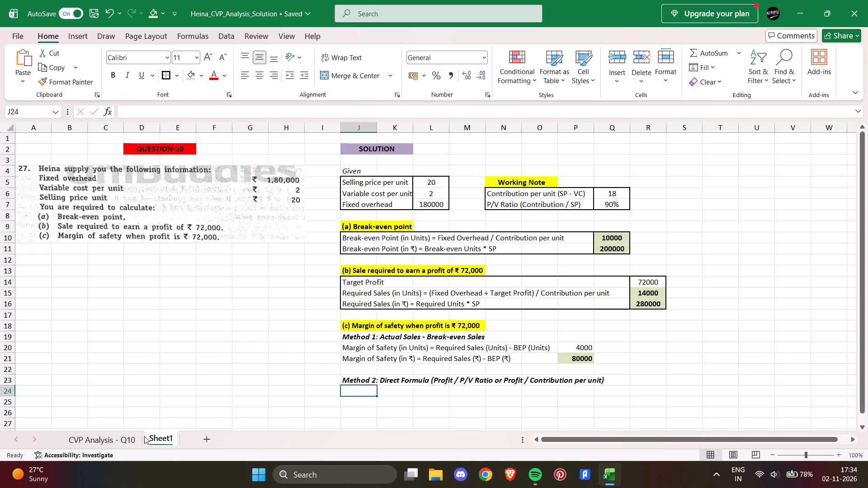
{"action": "left_click", "coordinate": [90, 442]}
{"action": "left_click", "coordinate": [228, 303]}
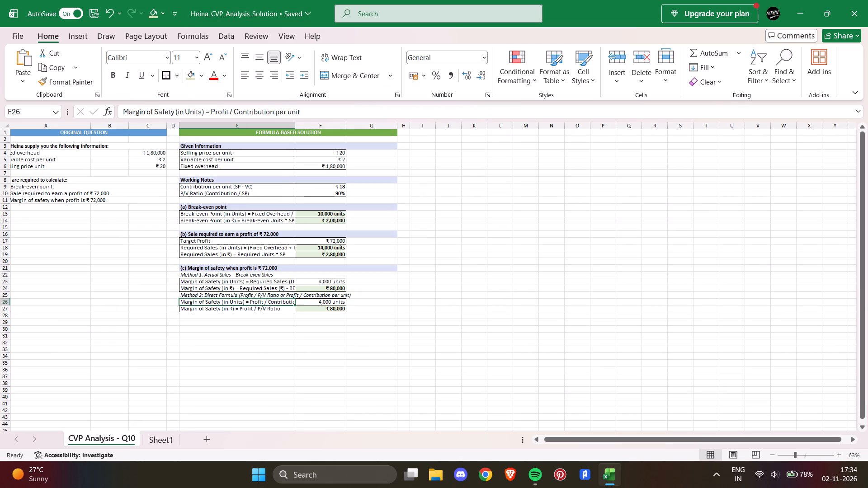
{"action": "left_click_drag", "start_coordinate": [316, 113], "coordinate": [97, 127]}
{"action": "key", "text": "ctrl+c"}
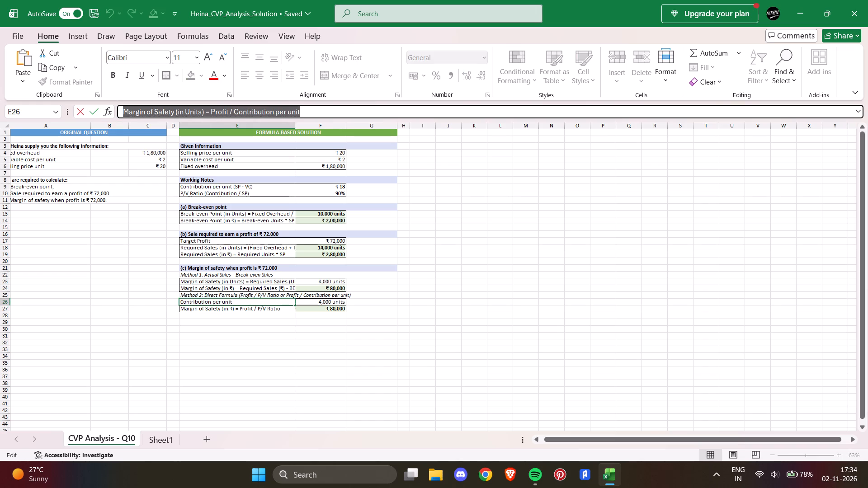
{"action": "left_click", "coordinate": [164, 435]}
{"action": "key", "text": "ctrl+v"}
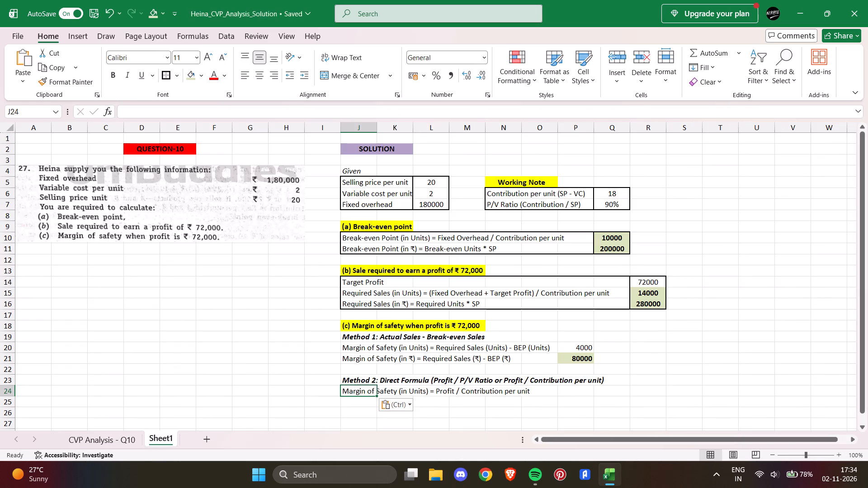
Copy the label "Margin of Safety (in ₹) = Profit / P/V Ratio" from the CVP Analysis - Q10 sheet into J25 of Sheet1.
{"action": "left_click", "coordinate": [121, 435]}
{"action": "left_click", "coordinate": [255, 310]}
{"action": "left_click_drag", "start_coordinate": [257, 107], "coordinate": [231, 106]}
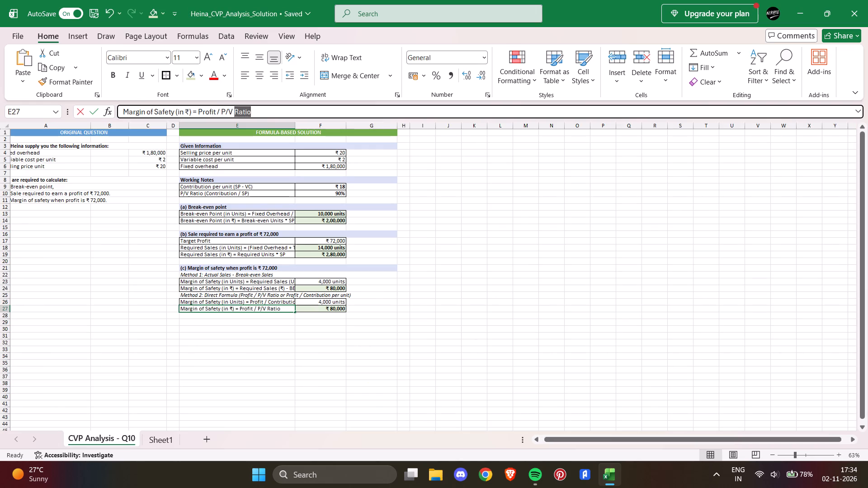
{"action": "left_click_drag", "start_coordinate": [231, 106], "coordinate": [85, 121]}
{"action": "key", "text": "ctrl+c"}
{"action": "left_click", "coordinate": [156, 441]}
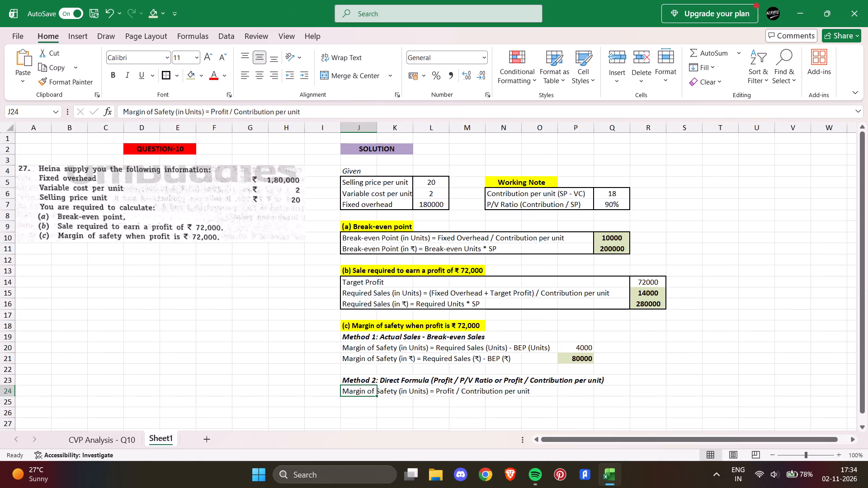
{"action": "left_click", "coordinate": [360, 401]}
{"action": "key", "text": "ctrl+v"}
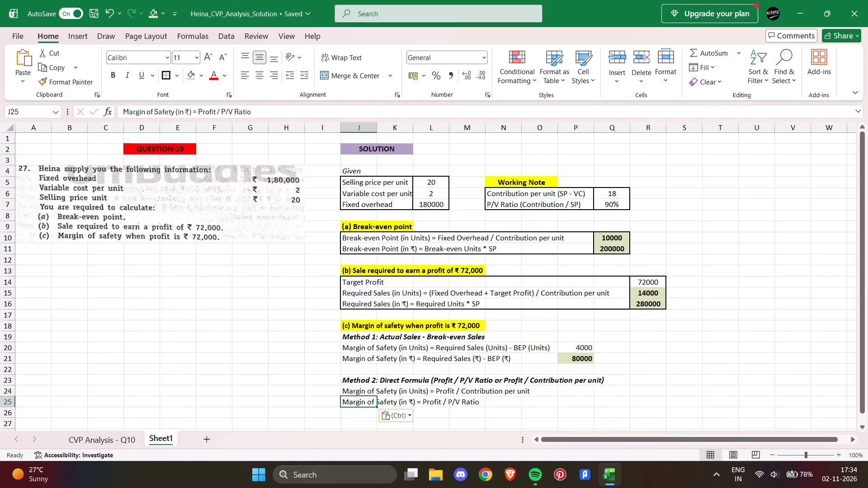
Enter the Method 2 margin-of-safety results: 4000 in P24 and 80000 in P25.
{"action": "left_click", "coordinate": [575, 392]}
{"action": "left_click", "coordinate": [119, 437]}
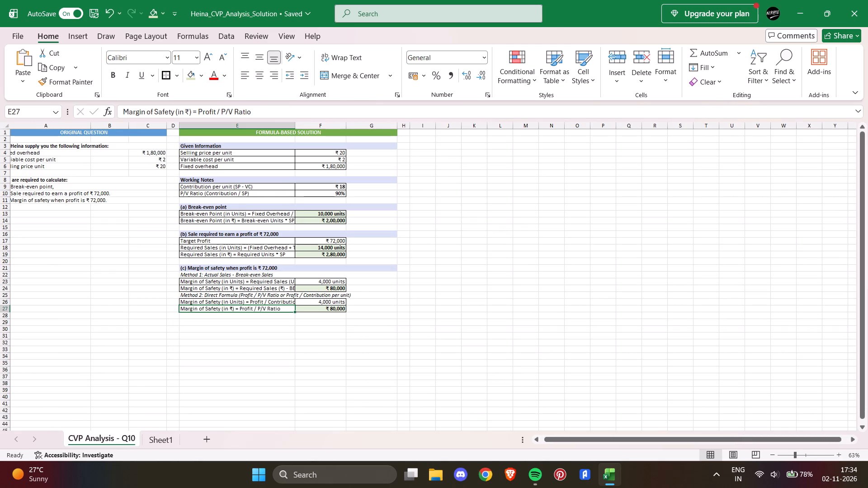
{"action": "left_click", "coordinate": [167, 437]}
{"action": "scroll", "coordinate": [639, 375], "scroll_direction": "down", "scroll_amount": 1}
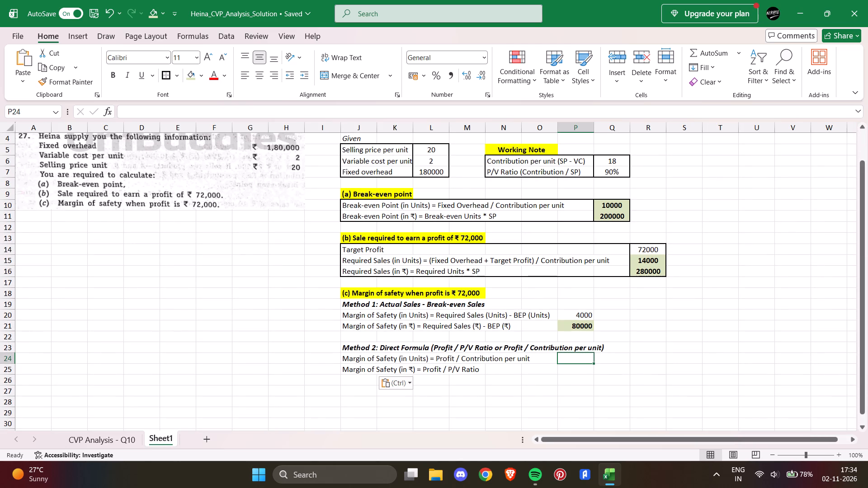
{"action": "type", "text": "4000"}
{"action": "key", "text": "Return"}
{"action": "type", "text": "80000"}
{"action": "left_click", "coordinate": [672, 382]}
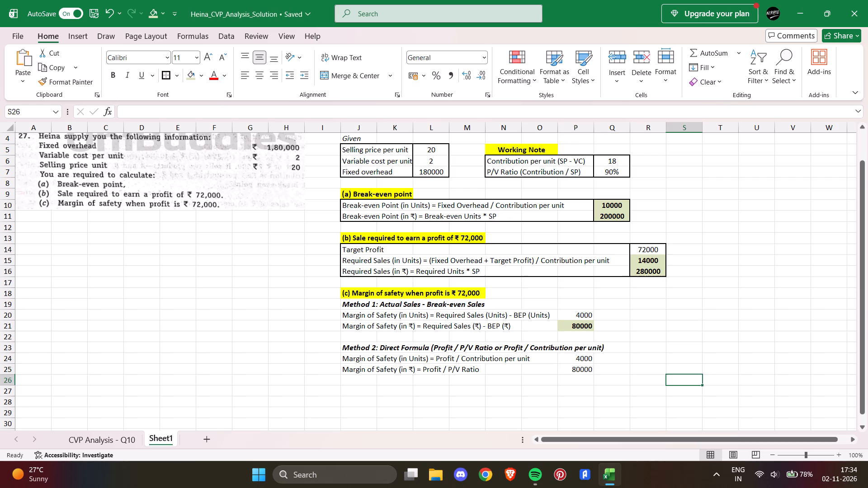
Apply the light olive green fill and bold to the Method 2 rupee result in P25.
{"action": "left_click", "coordinate": [590, 372]}
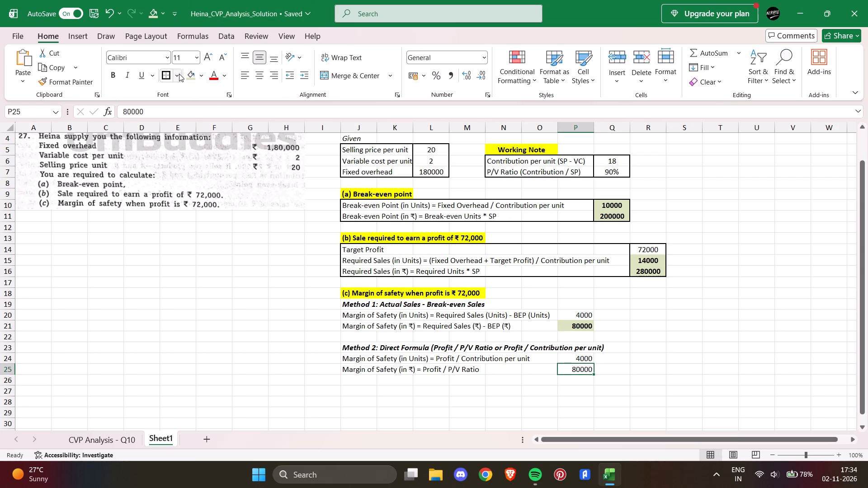
{"action": "left_click", "coordinate": [192, 73]}
{"action": "left_click", "coordinate": [118, 74]}
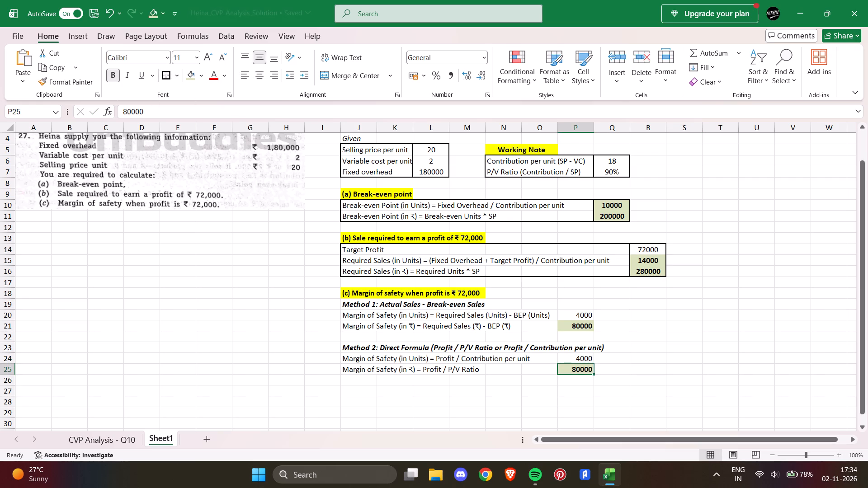
{"action": "left_click", "coordinate": [131, 435]}
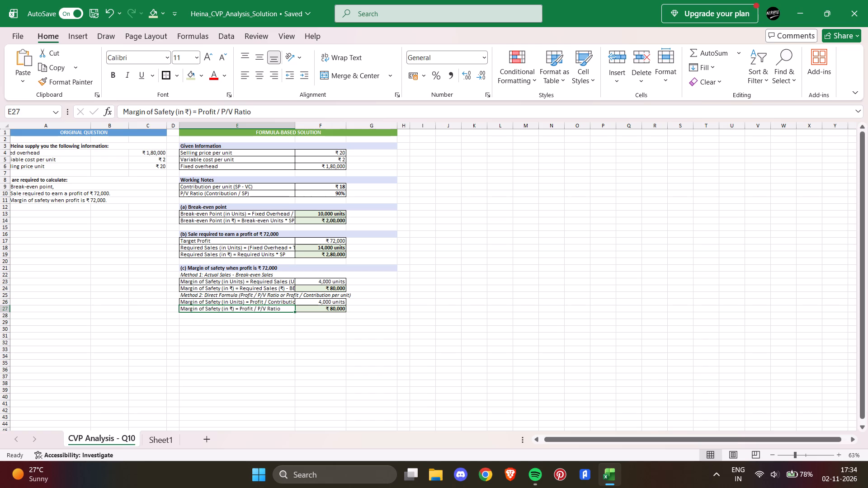
{"action": "left_click", "coordinate": [158, 441]}
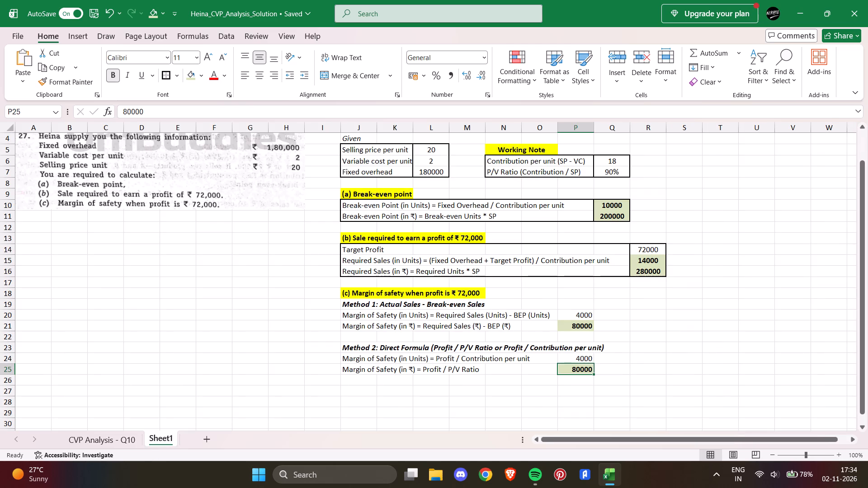
Centre the margin-of-safety results of both methods, P20:P21 and P24:P25, horizontally.
{"action": "left_click_drag", "start_coordinate": [567, 317], "coordinate": [573, 332]}
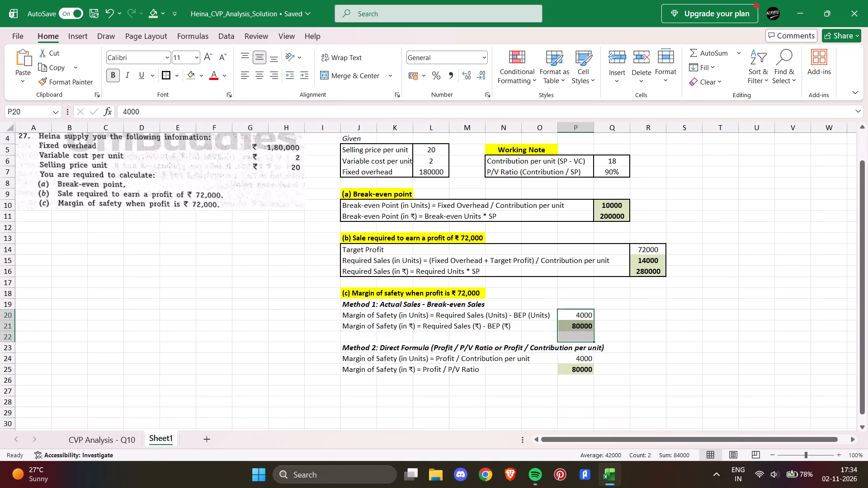
{"action": "left_click_drag", "start_coordinate": [567, 315], "coordinate": [574, 322]}
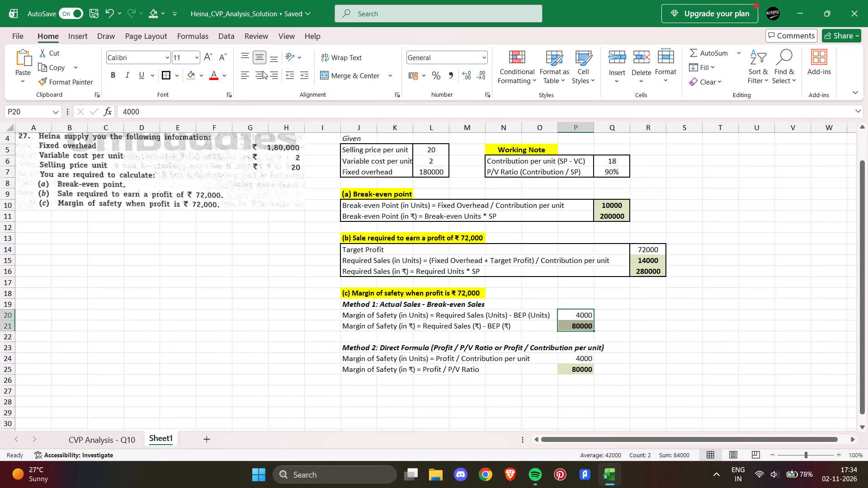
{"action": "left_click", "coordinate": [263, 71]}
{"action": "left_click_drag", "start_coordinate": [566, 357], "coordinate": [579, 366]}
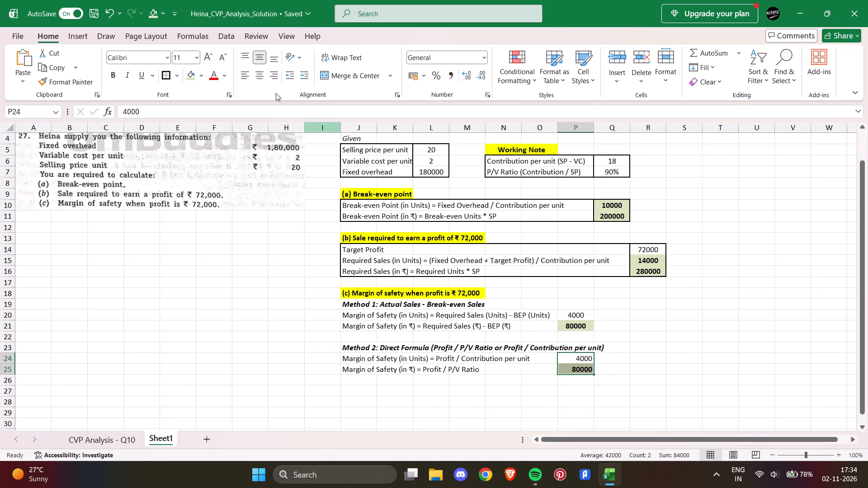
{"action": "left_click", "coordinate": [260, 72]}
{"action": "left_click", "coordinate": [632, 321]}
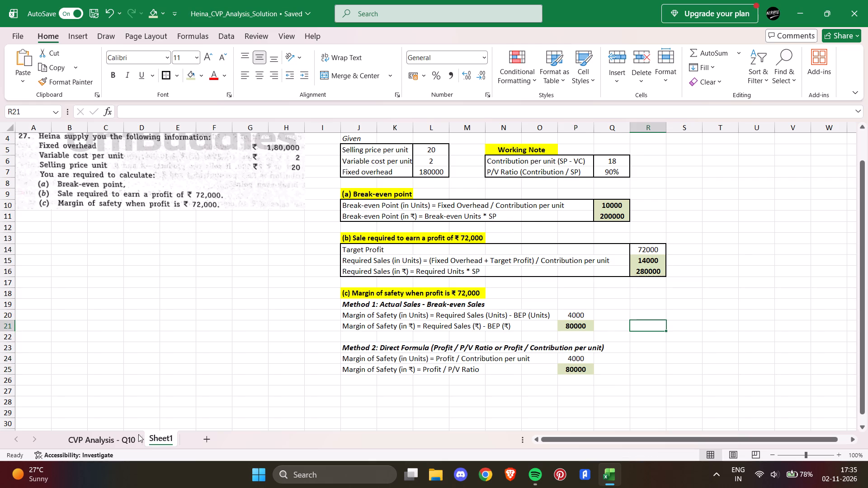
Add an outside border around the Method 1 block J20:P21 and another around its labels J20:O21.
{"action": "left_click", "coordinate": [127, 435]}
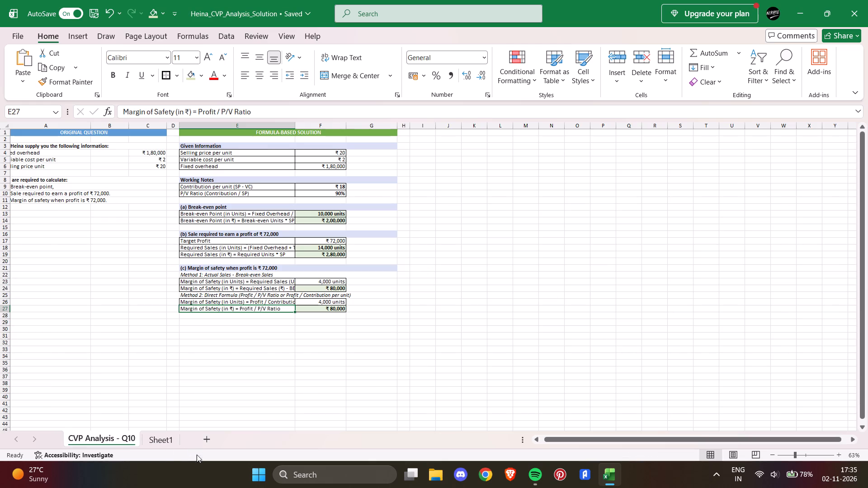
{"action": "left_click", "coordinate": [165, 440]}
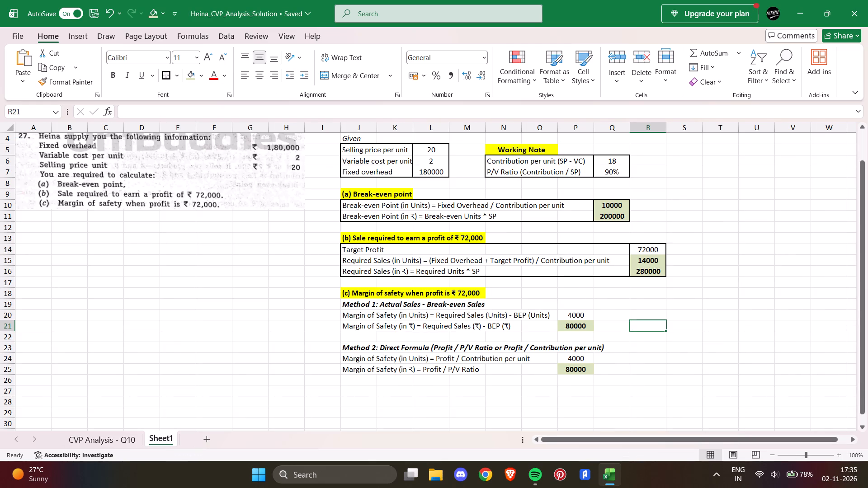
{"action": "left_click_drag", "start_coordinate": [344, 313], "coordinate": [573, 326]}
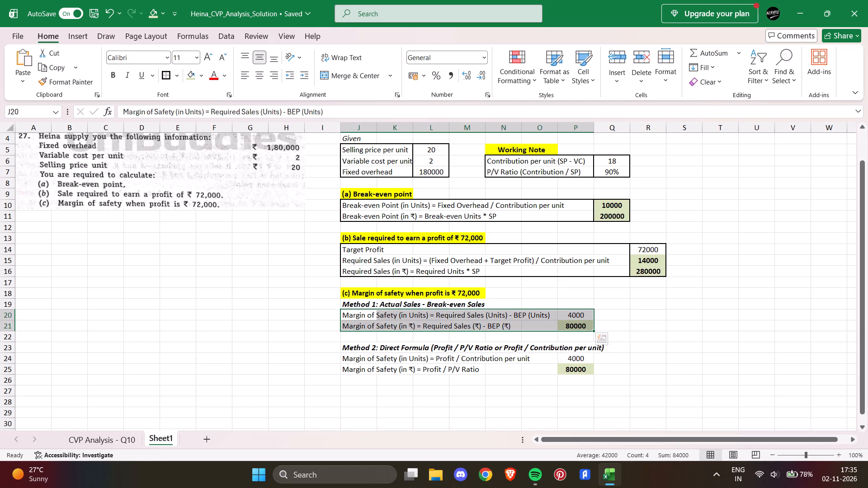
{"action": "left_click", "coordinate": [171, 77]}
{"action": "left_click_drag", "start_coordinate": [347, 316], "coordinate": [350, 316]}
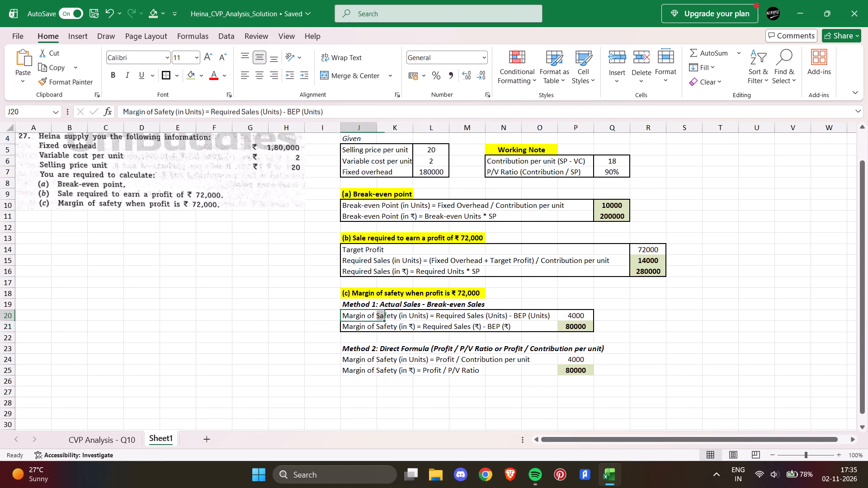
{"action": "left_click_drag", "start_coordinate": [350, 316], "coordinate": [553, 326]}
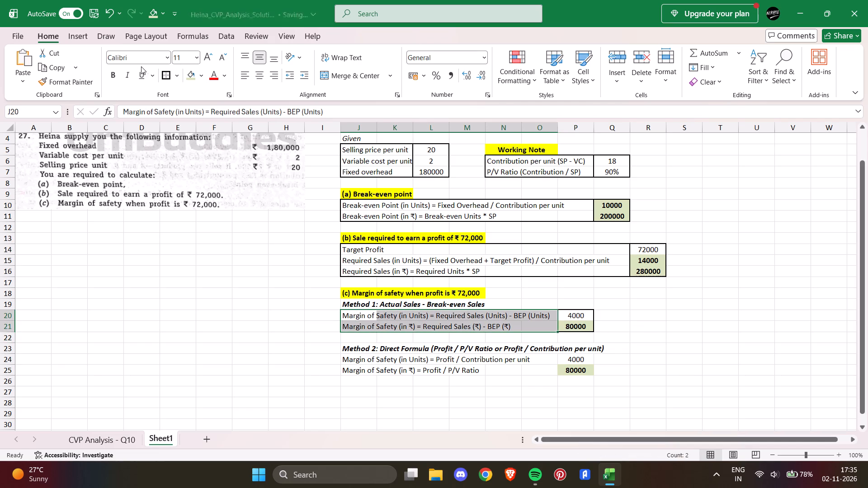
{"action": "left_click", "coordinate": [164, 78]}
Add outside borders around the Method 2 labels J24:O25 and around the results P24:P25.
{"action": "left_click_drag", "start_coordinate": [344, 356], "coordinate": [507, 367]}
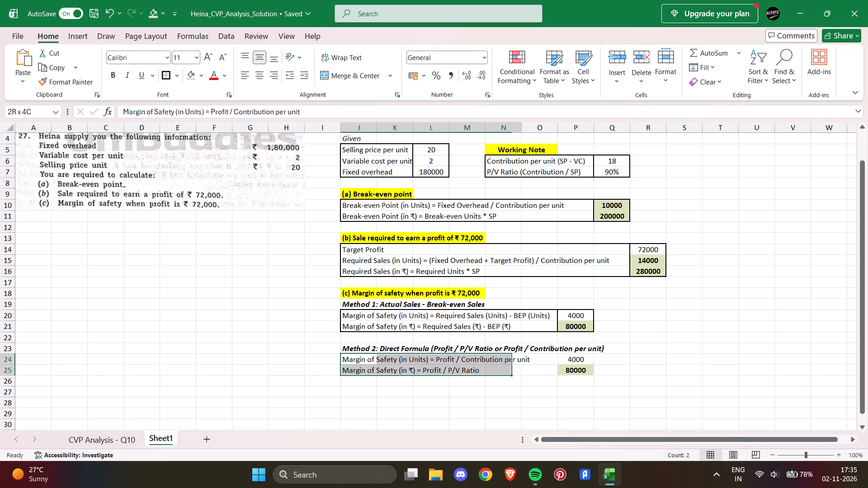
{"action": "left_click_drag", "start_coordinate": [507, 367], "coordinate": [541, 368]}
{"action": "left_click", "coordinate": [164, 77]}
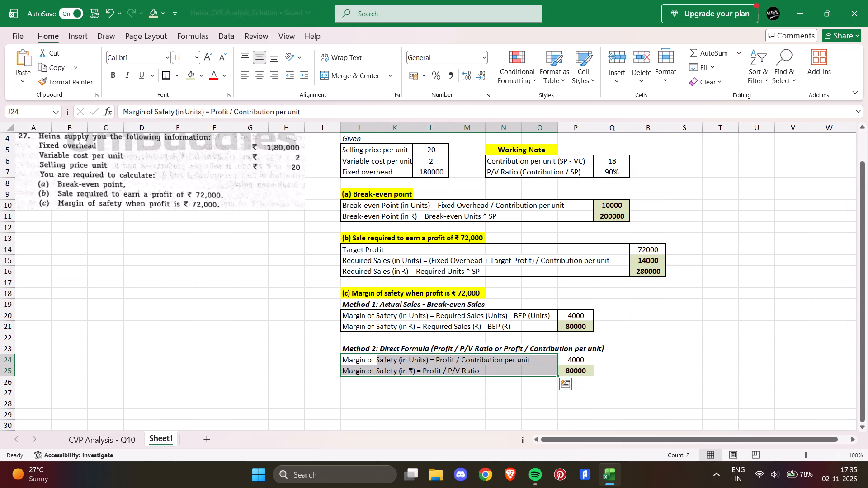
{"action": "left_click_drag", "start_coordinate": [563, 353], "coordinate": [578, 371]}
{"action": "left_click_drag", "start_coordinate": [562, 357], "coordinate": [587, 370]}
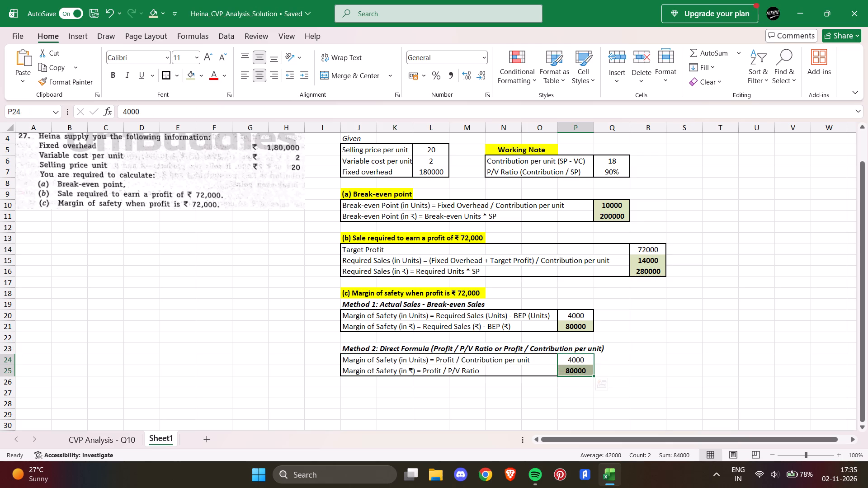
{"action": "left_click", "coordinate": [170, 73]}
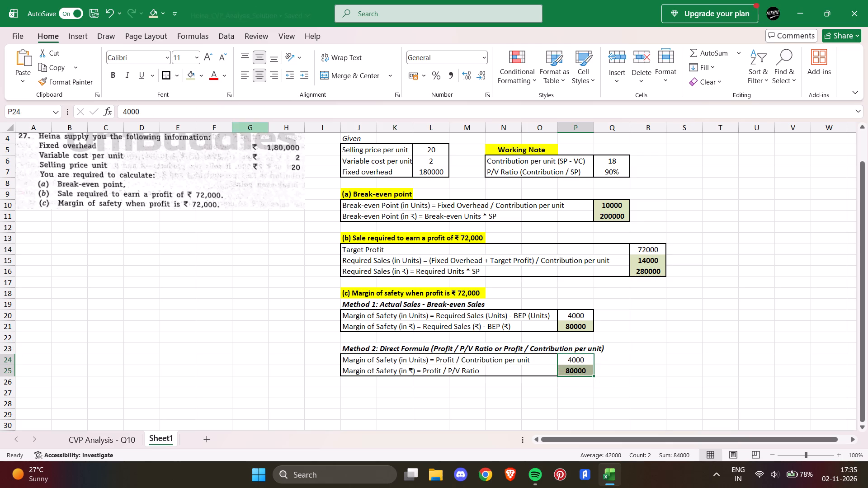
{"action": "left_click", "coordinate": [743, 318]}
Review the complete Sheet1 solution against the CVP Analysis - Q10 sheet.
{"action": "scroll", "coordinate": [739, 361], "scroll_direction": "up", "scroll_amount": 1}
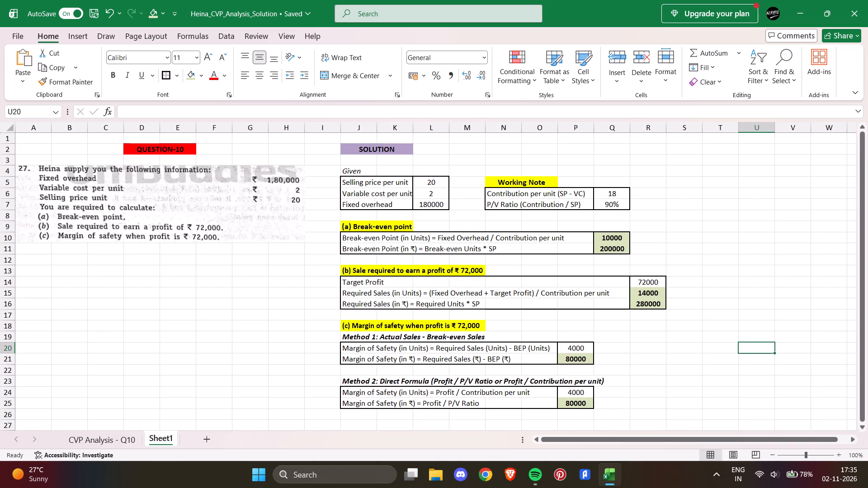
{"action": "left_click", "coordinate": [113, 436]}
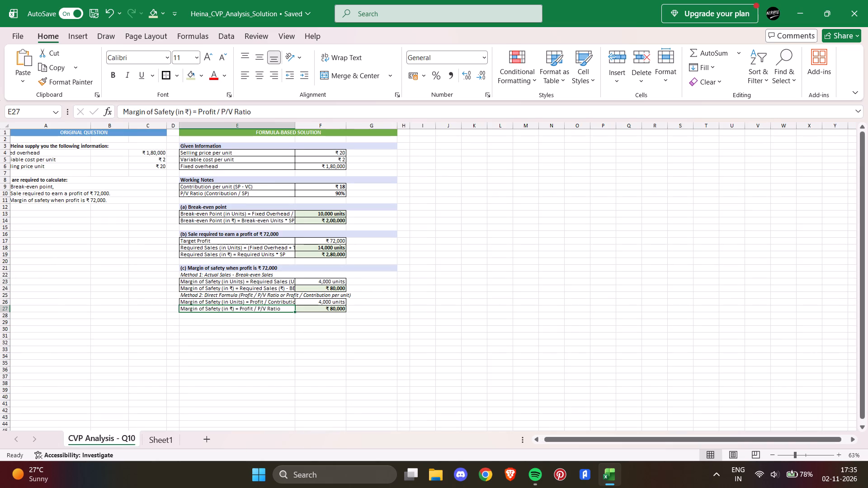
{"action": "scroll", "coordinate": [334, 362], "scroll_direction": "up", "scroll_amount": 3}
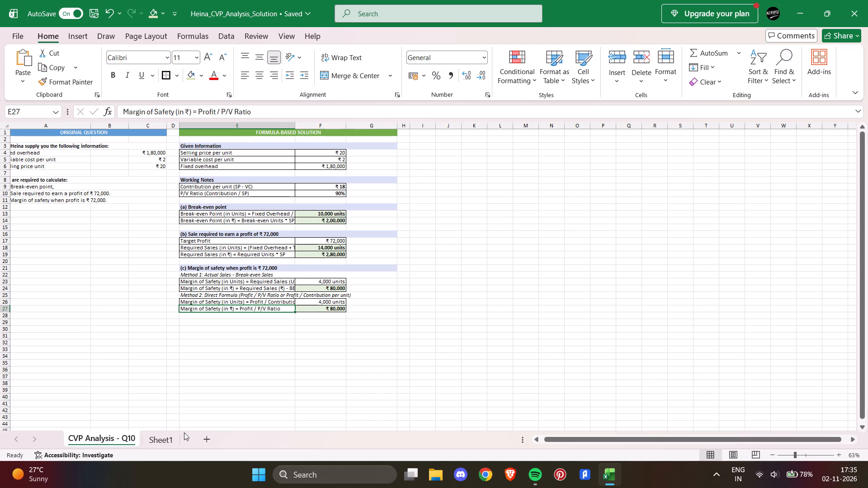
{"action": "left_click", "coordinate": [167, 438]}
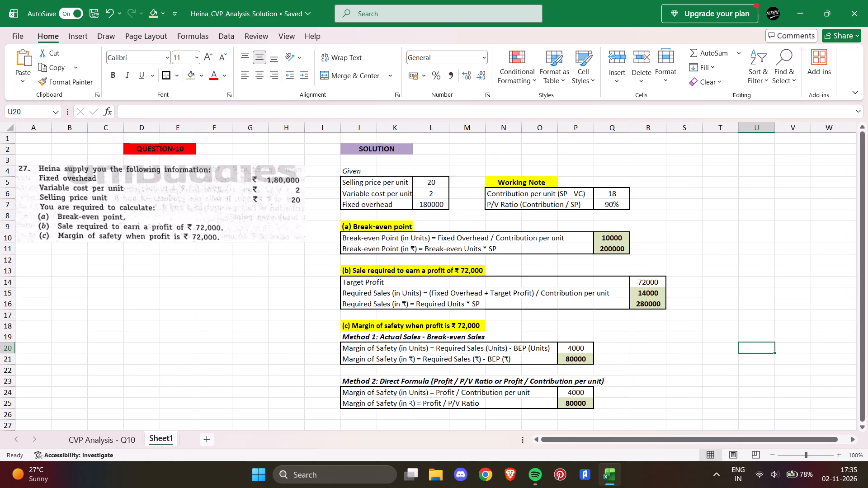
{"action": "scroll", "coordinate": [820, 334], "scroll_direction": "right", "scroll_amount": 1}
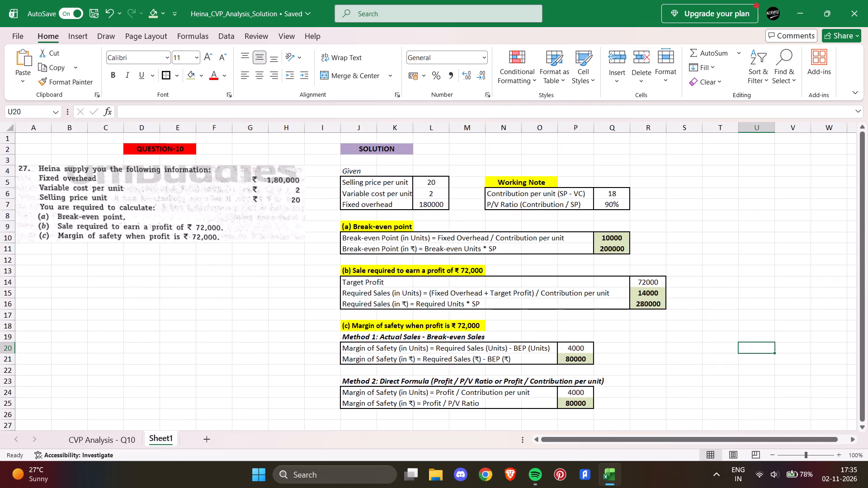
{"action": "scroll", "coordinate": [825, 455], "scroll_direction": "down", "scroll_amount": 1}
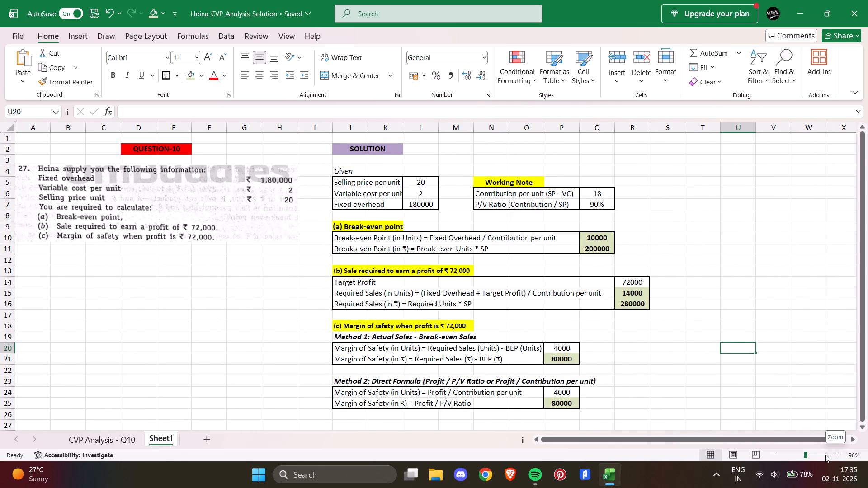
{"action": "scroll", "coordinate": [825, 455], "scroll_direction": "up", "scroll_amount": 2}
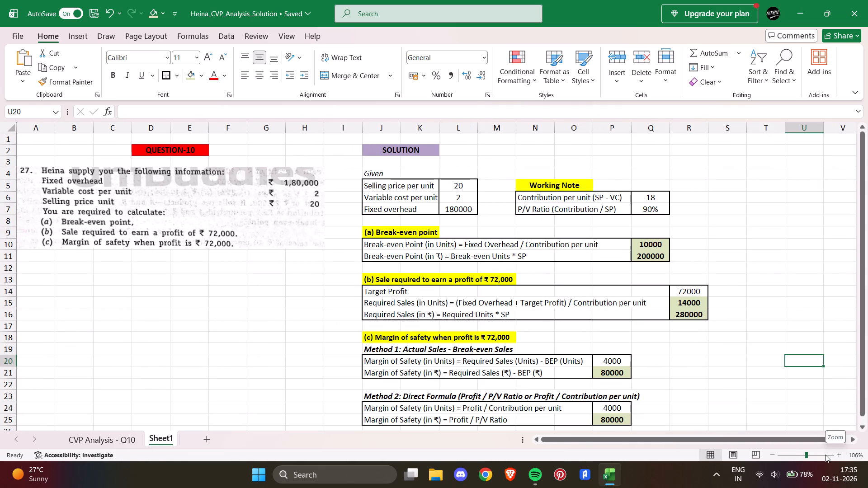
{"action": "scroll", "coordinate": [825, 455], "scroll_direction": "down", "scroll_amount": 1}
{"action": "scroll", "coordinate": [825, 341], "scroll_direction": "right", "scroll_amount": 1}
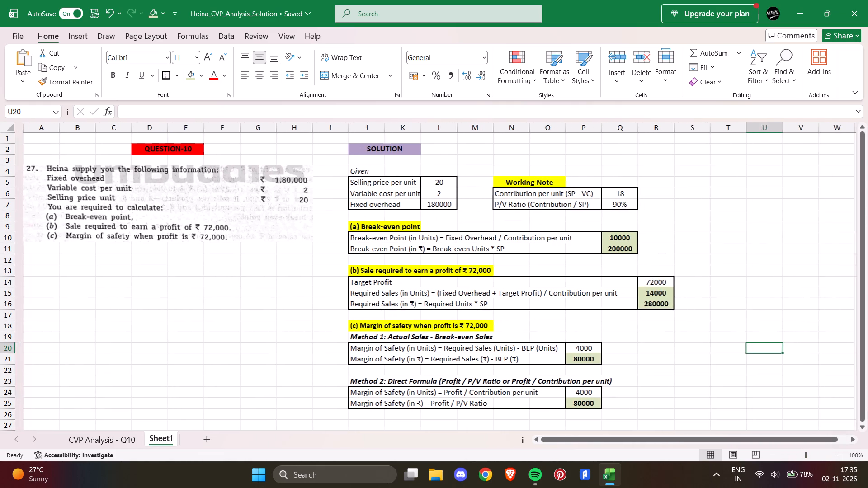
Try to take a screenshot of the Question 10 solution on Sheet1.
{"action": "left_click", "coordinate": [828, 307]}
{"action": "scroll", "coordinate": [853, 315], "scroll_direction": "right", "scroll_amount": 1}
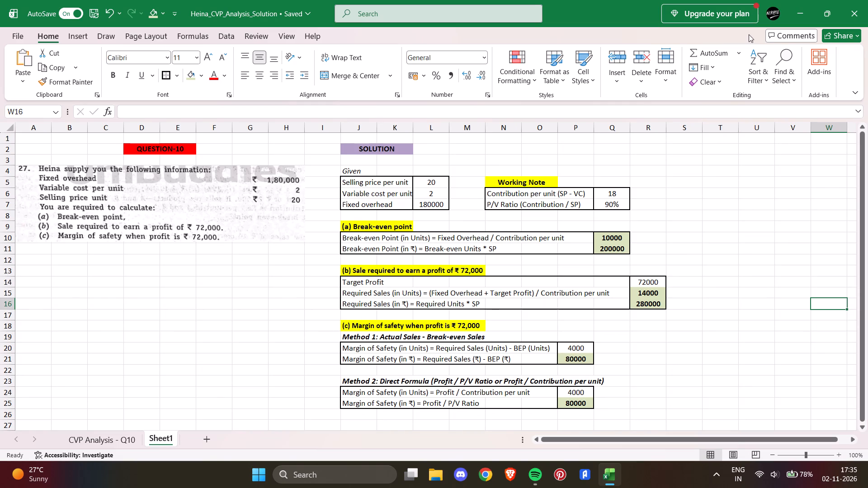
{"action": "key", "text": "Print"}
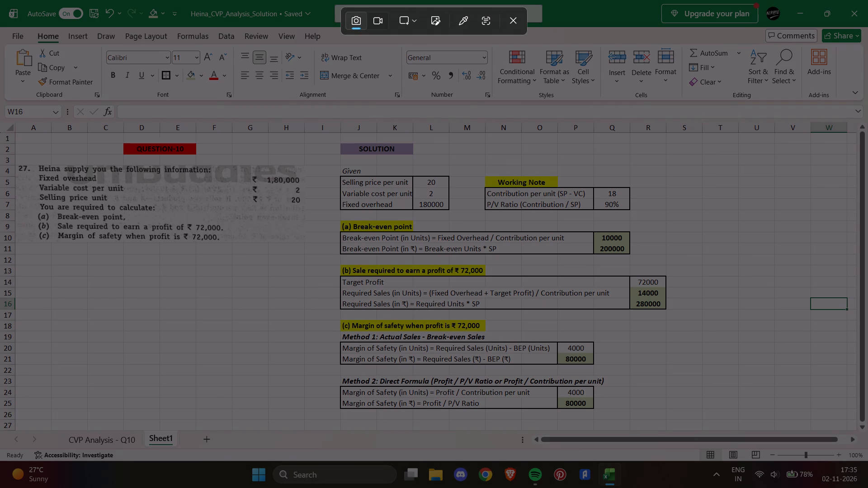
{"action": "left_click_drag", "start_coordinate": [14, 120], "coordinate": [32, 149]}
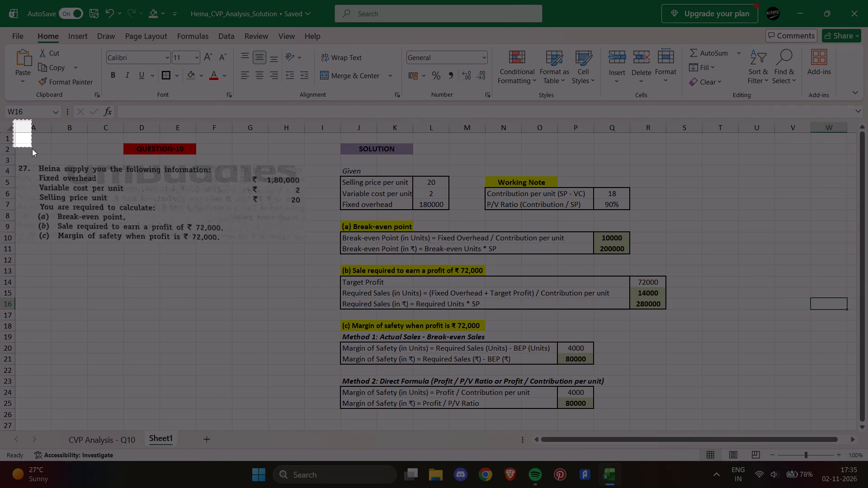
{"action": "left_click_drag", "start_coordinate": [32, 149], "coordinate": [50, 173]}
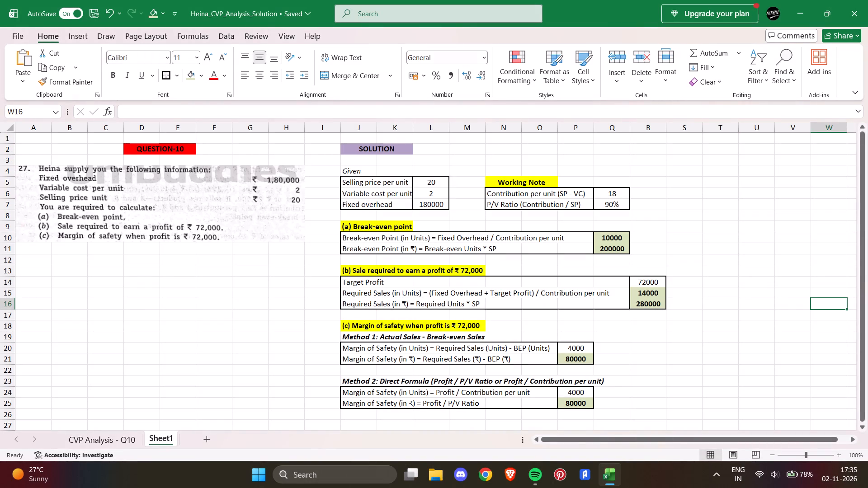
Capture a screenshot of the Question 10 problem and solution, covering columns A to S down to row 26 of Sheet1.
{"action": "key", "text": "Print"}
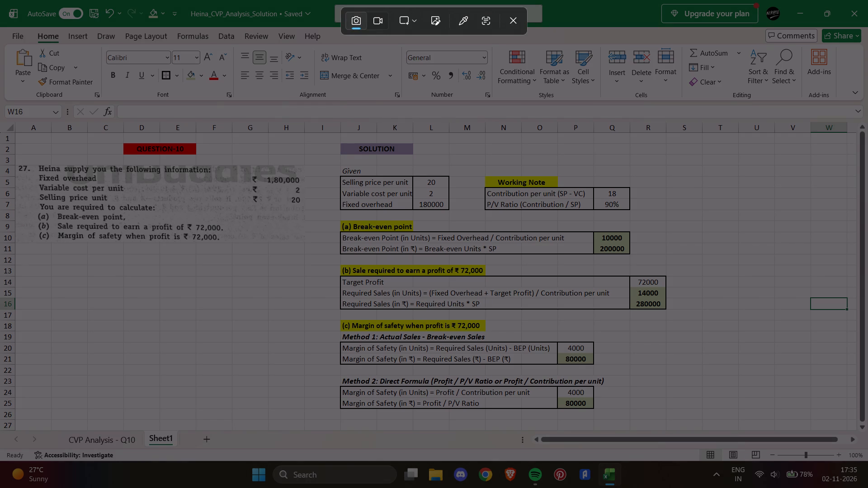
{"action": "left_click_drag", "start_coordinate": [15, 120], "coordinate": [508, 413]}
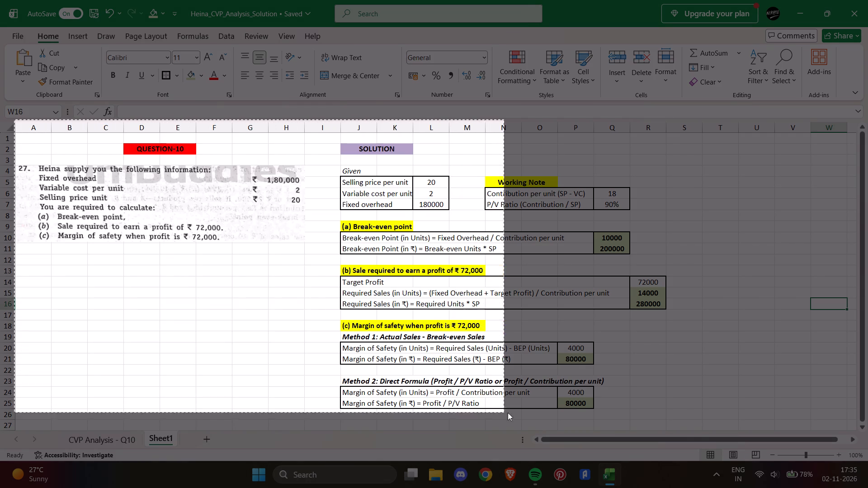
{"action": "left_click_drag", "start_coordinate": [508, 413], "coordinate": [707, 435]}
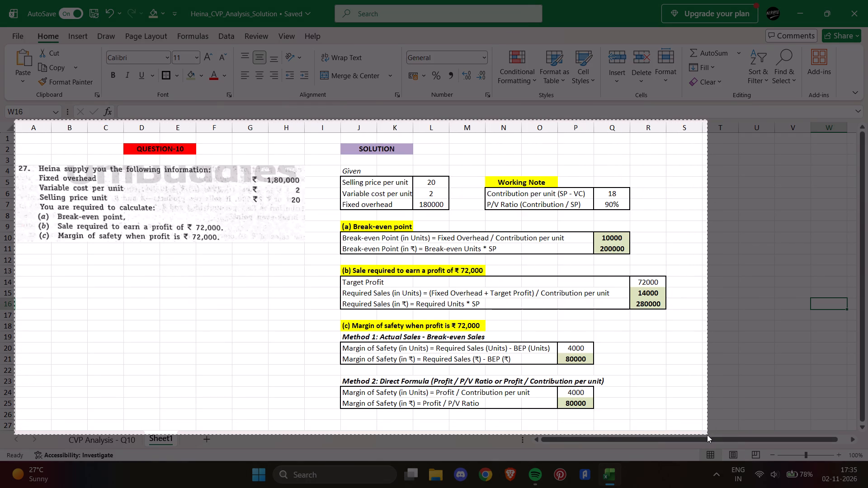
{"action": "left_click_drag", "start_coordinate": [707, 435], "coordinate": [703, 421]}
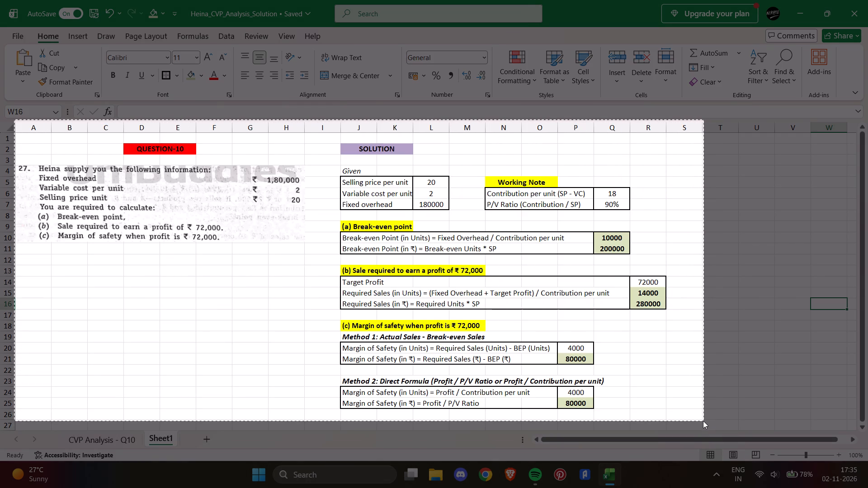
{"action": "left_click_drag", "start_coordinate": [703, 421], "coordinate": [702, 418]}
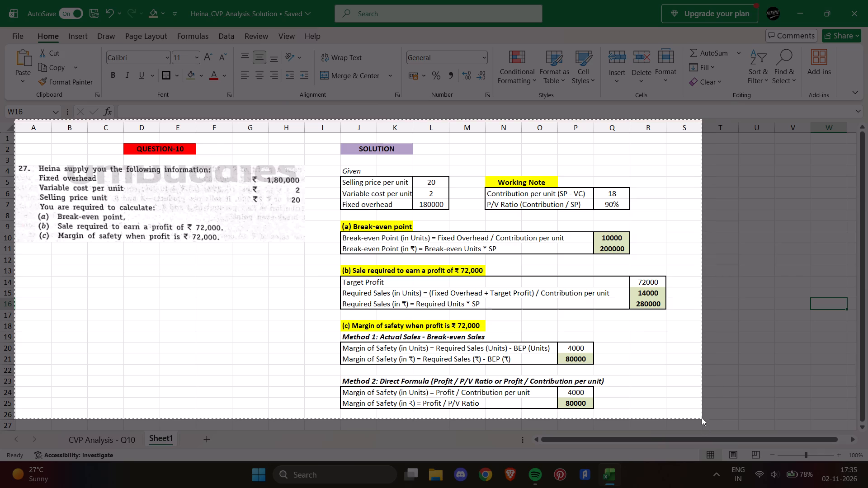
{"action": "left_click_drag", "start_coordinate": [702, 418], "coordinate": [703, 419]}
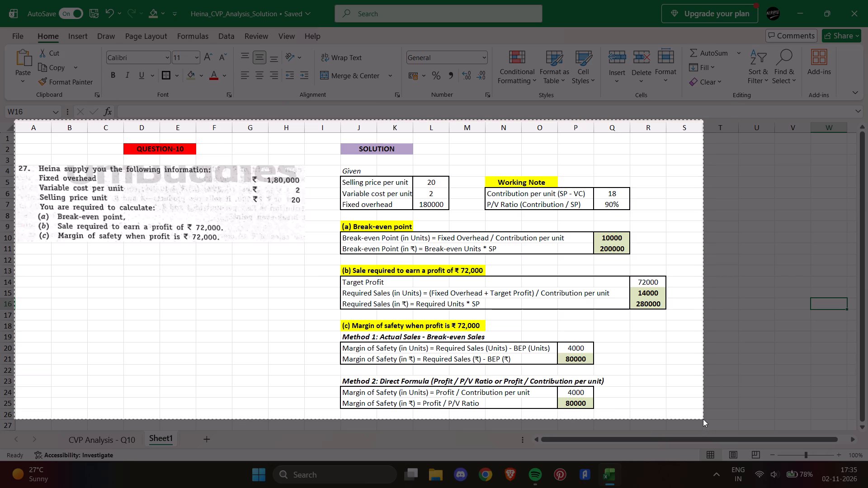
{"action": "left_click_drag", "start_coordinate": [703, 419], "coordinate": [703, 419]}
{"action": "left_click_drag", "start_coordinate": [703, 419], "coordinate": [703, 420]}
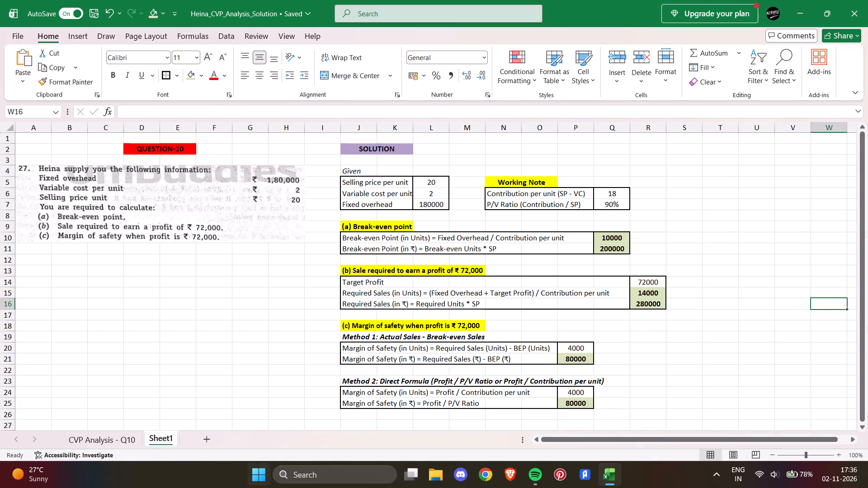
Switch to File Explorer and delete the small stray screenshot from the Gallery.
{"action": "left_click", "coordinate": [439, 485]}
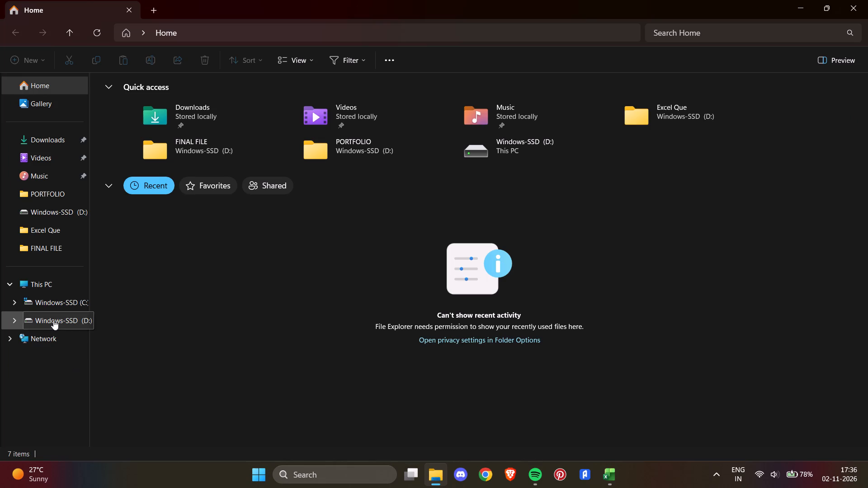
{"action": "left_click", "coordinate": [54, 104]}
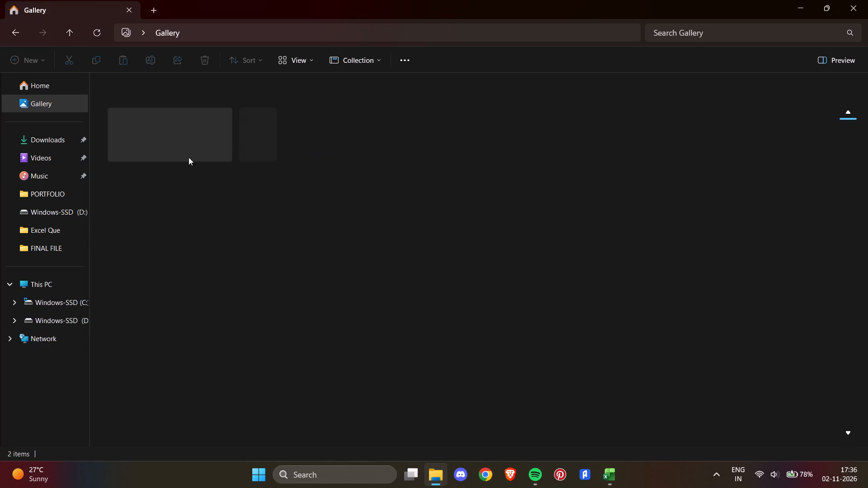
{"action": "left_click", "coordinate": [277, 141]}
{"action": "left_click", "coordinate": [265, 135]}
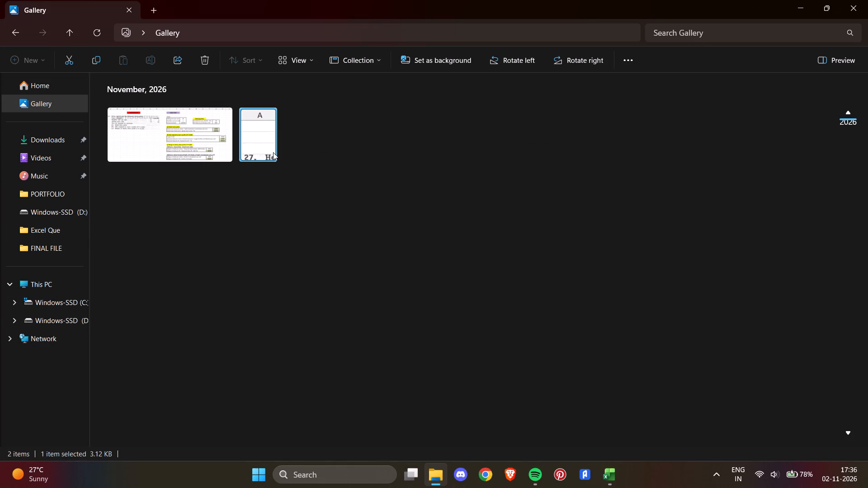
{"action": "key", "text": "Delete"}
Open the remaining Question 10 screenshot from the Gallery and examine it at full window size.
{"action": "left_click", "coordinate": [195, 137]}
{"action": "double_click", "coordinate": [195, 137]}
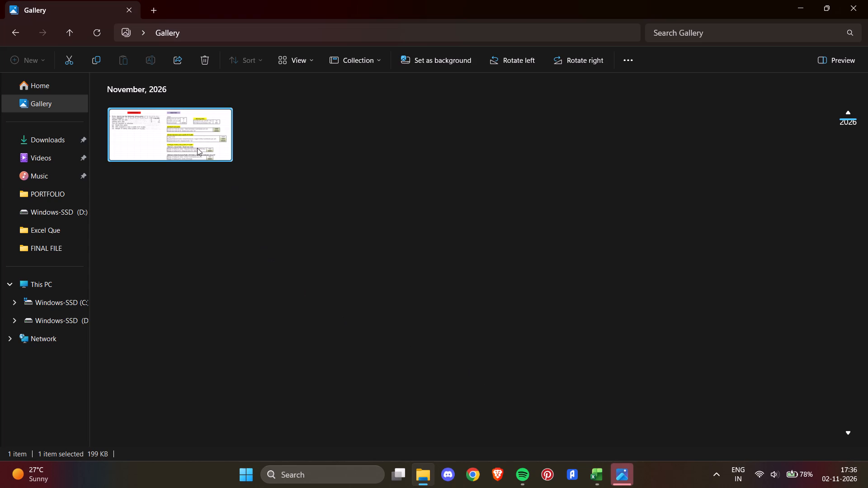
{"action": "left_click", "coordinate": [328, 249]}
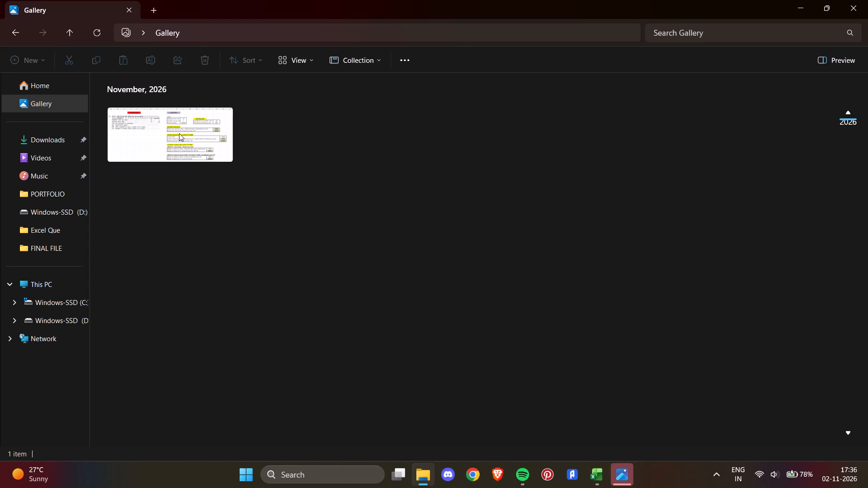
{"action": "double_click", "coordinate": [179, 133]}
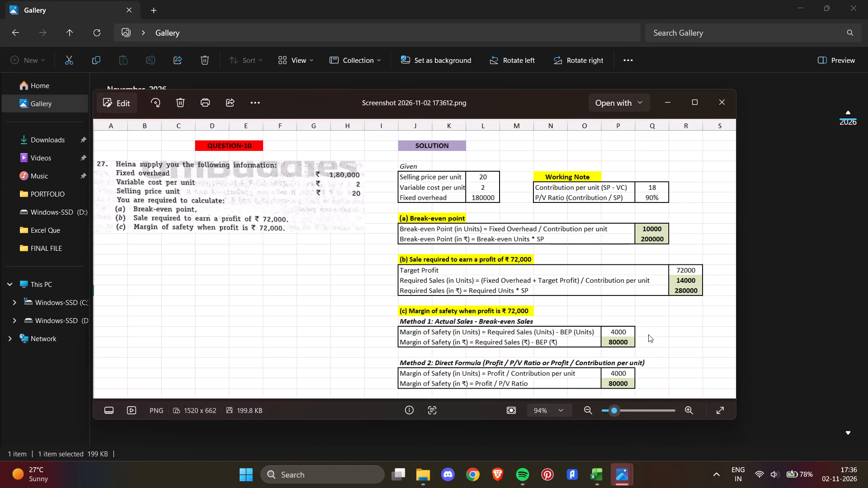
{"action": "left_click", "coordinate": [691, 106]}
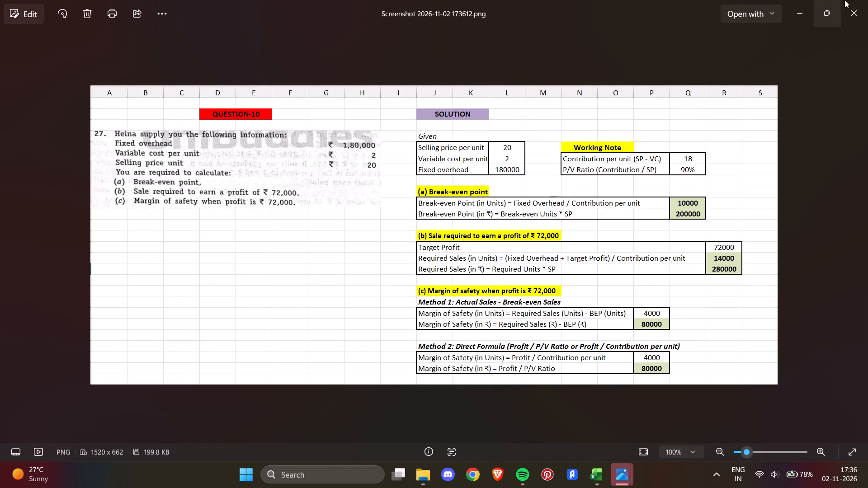
{"action": "left_click", "coordinate": [856, 8]}
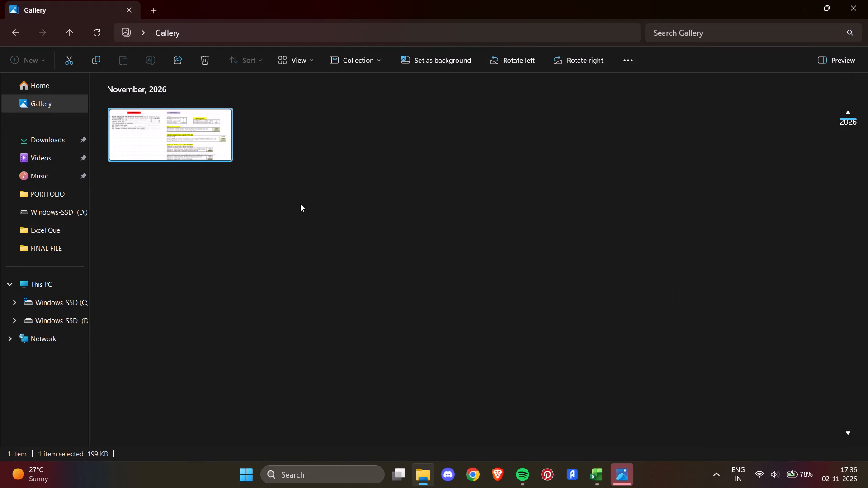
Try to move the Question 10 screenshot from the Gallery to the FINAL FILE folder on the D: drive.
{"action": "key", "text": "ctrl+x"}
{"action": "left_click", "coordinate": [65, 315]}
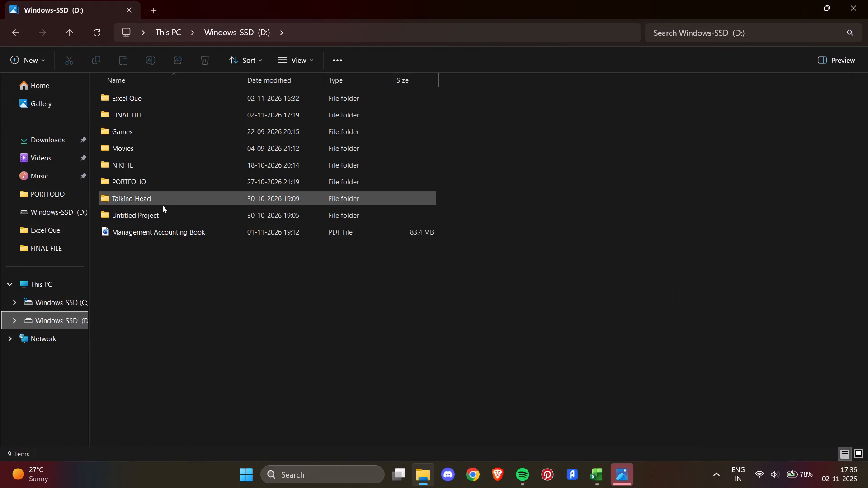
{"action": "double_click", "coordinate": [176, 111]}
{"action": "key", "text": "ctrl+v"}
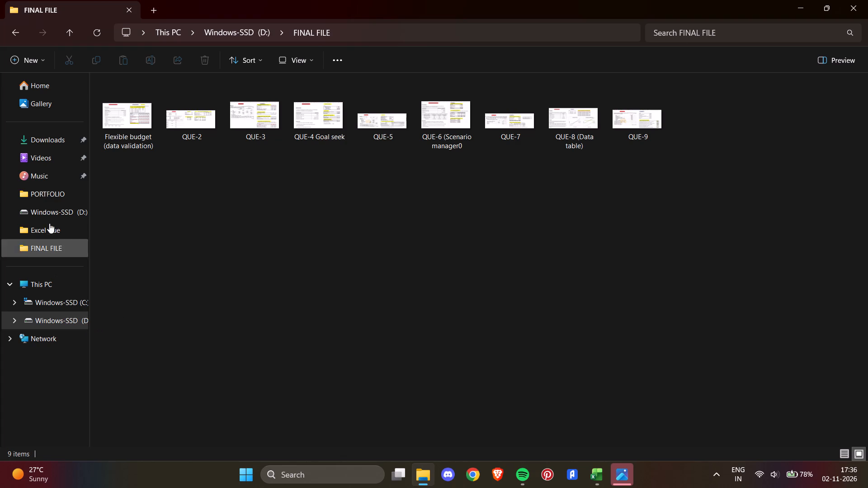
Move the Question 10 screenshot from the Gallery into the FINAL FILE folder on the D: drive.
{"action": "left_click", "coordinate": [43, 104]}
{"action": "right_click", "coordinate": [137, 133]}
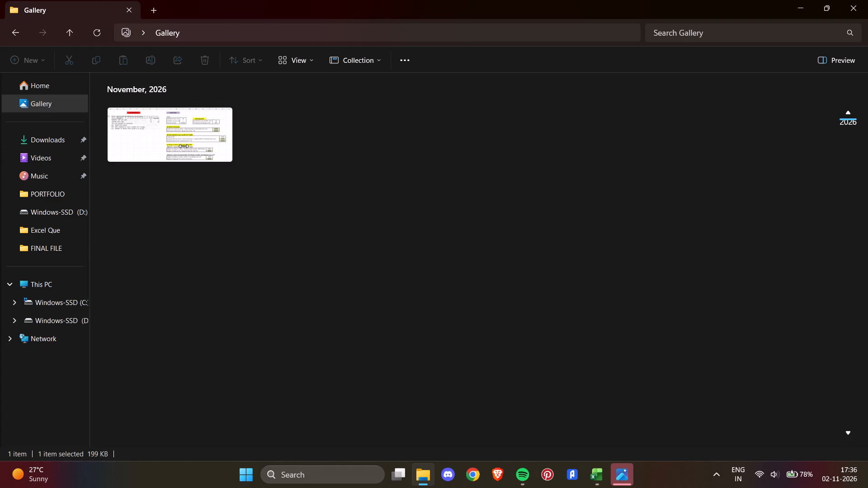
{"action": "left_click", "coordinate": [161, 34]}
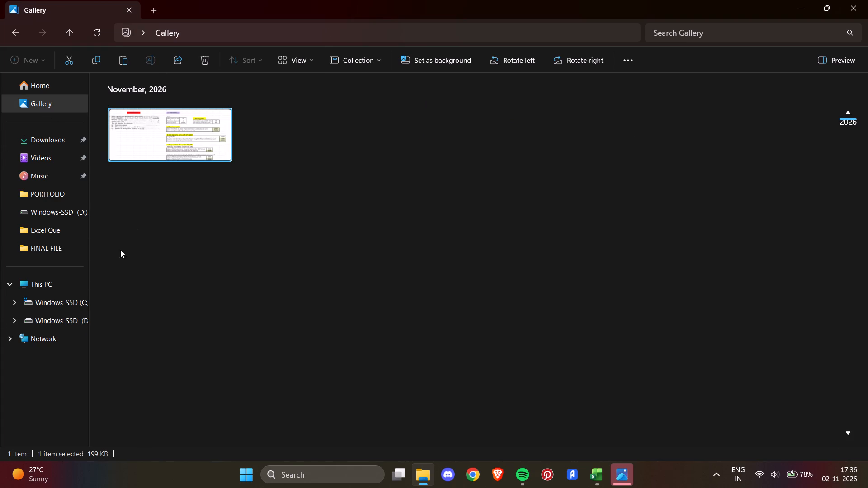
{"action": "left_click", "coordinate": [53, 315]}
{"action": "left_click", "coordinate": [161, 115]}
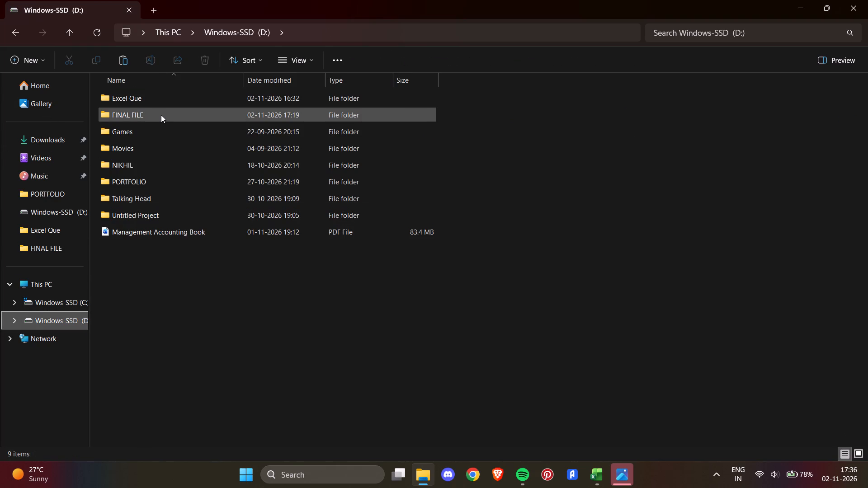
{"action": "left_click", "coordinate": [199, 114]}
{"action": "left_click", "coordinate": [199, 114]}
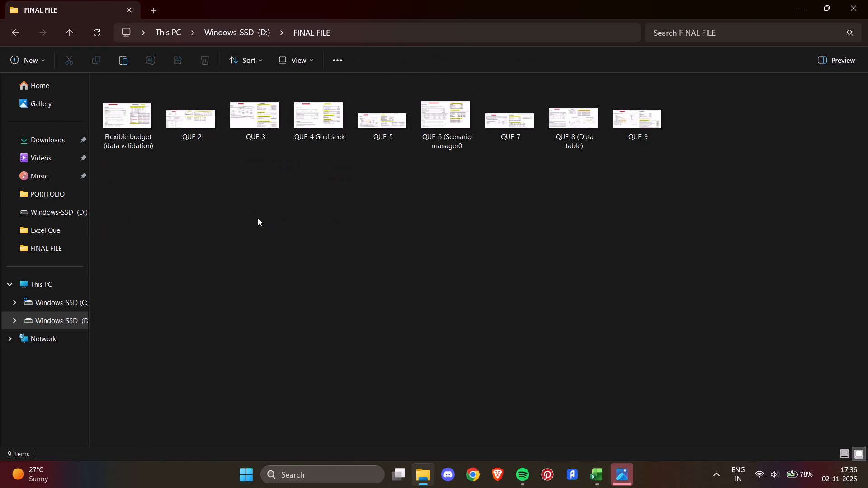
{"action": "key", "text": "ctrl+v"}
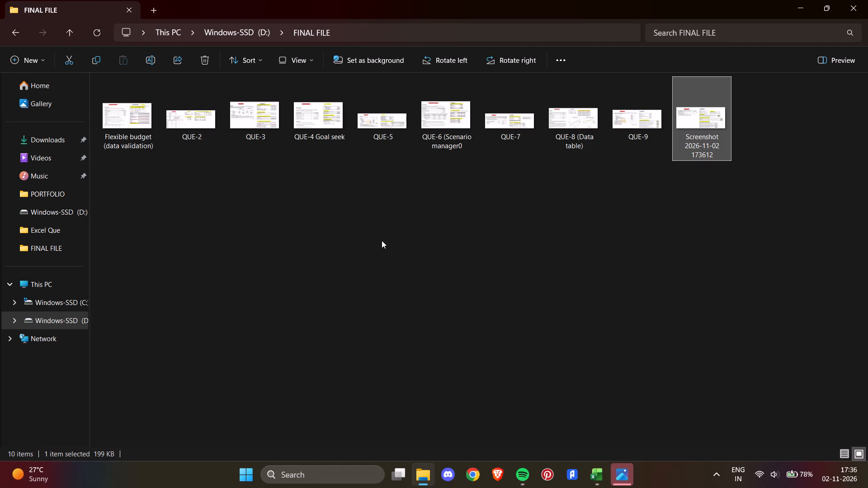
Rename the Question 10 screenshot in FINAL FILE as QUE-10.
{"action": "key", "text": "F2"}
{"action": "key", "text": "BackSpace"}
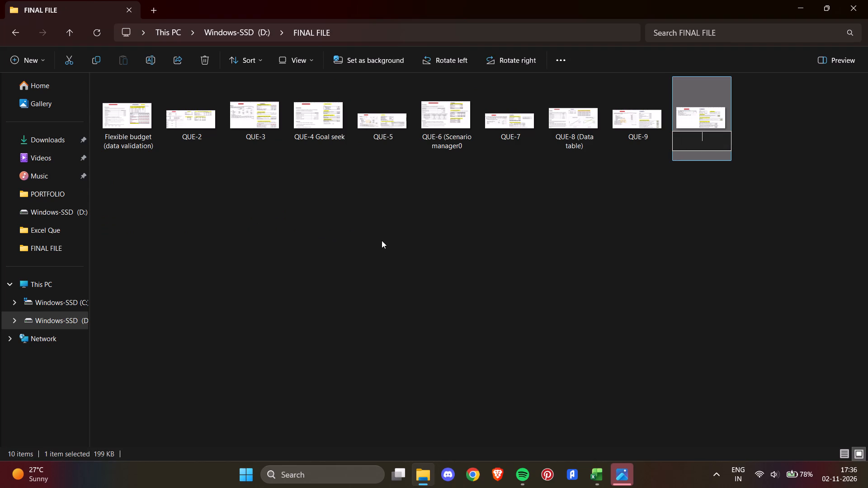
{"action": "type", "text": "QUE-10"}
{"action": "key", "text": "Return"}
{"action": "left_click", "coordinate": [393, 229]}
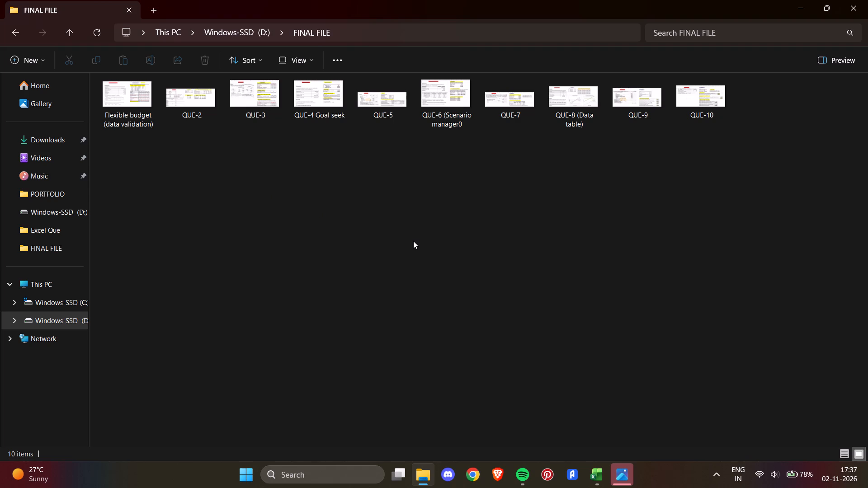
View the QUE-2 and Flexible budget (data validation) images in FINAL FILE, and close the folder window.
{"action": "double_click", "coordinate": [184, 101]}
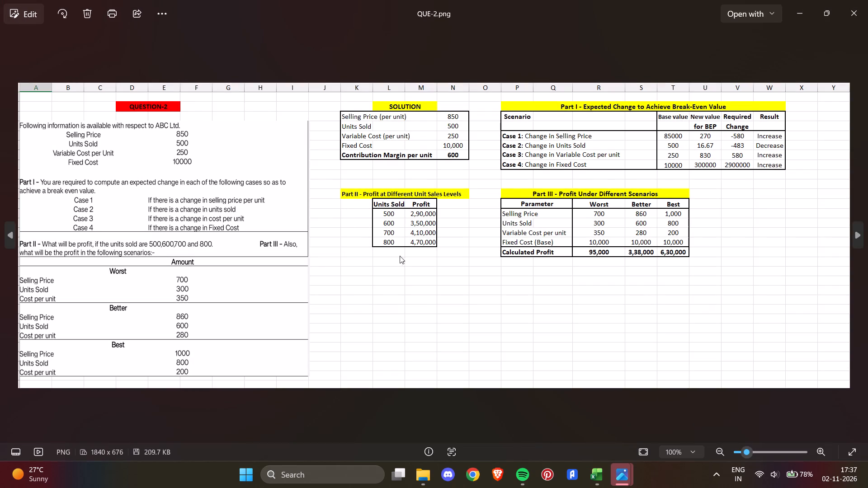
{"action": "left_click", "coordinate": [858, 3]}
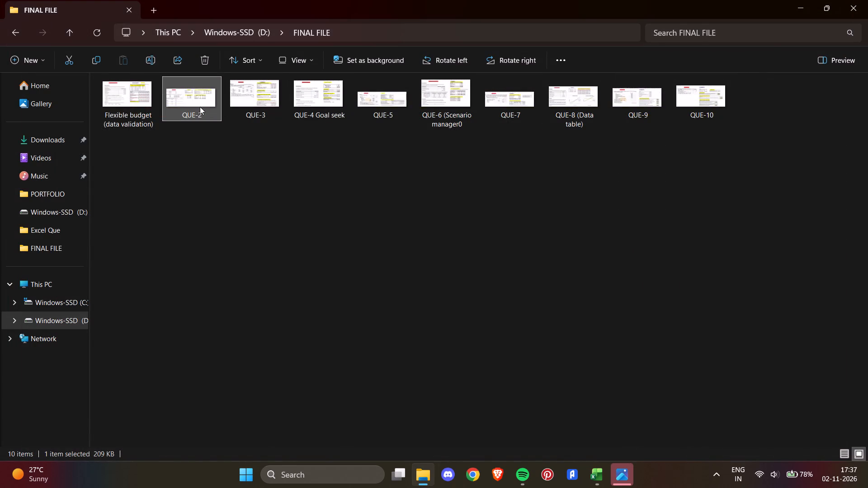
{"action": "left_click", "coordinate": [119, 104]}
{"action": "left_click", "coordinate": [119, 104]}
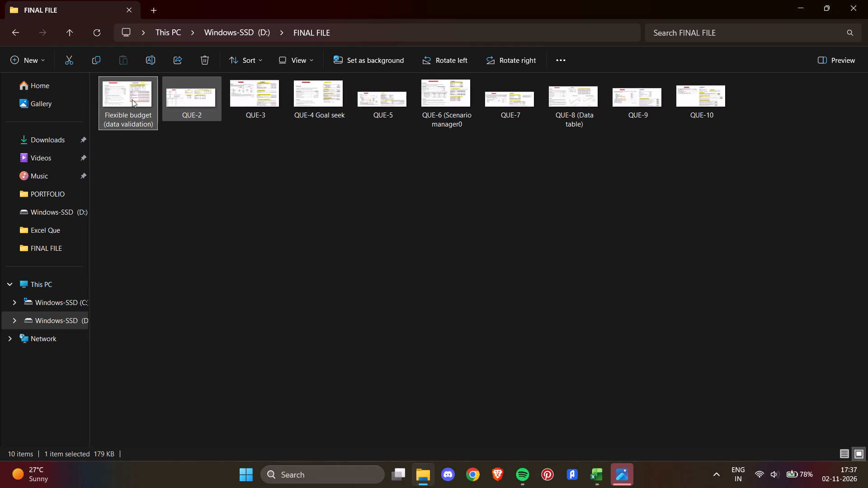
{"action": "double_click", "coordinate": [126, 88]}
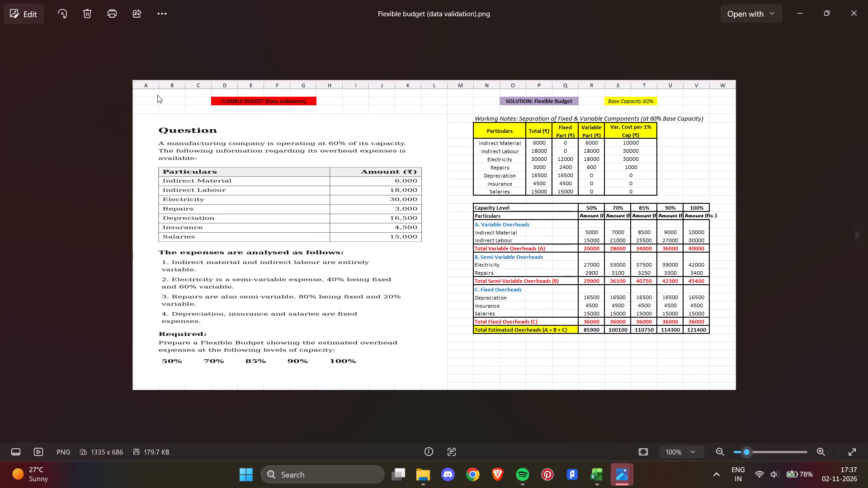
{"action": "left_click", "coordinate": [859, 11]}
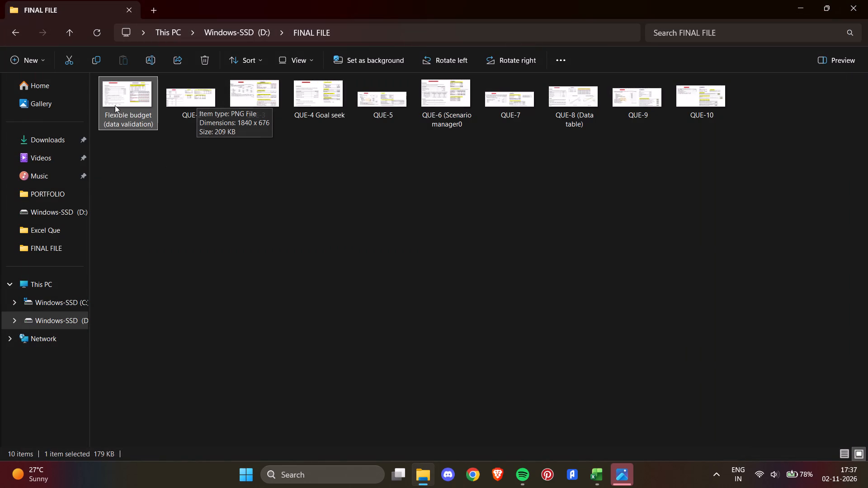
{"action": "left_click", "coordinate": [867, 0]}
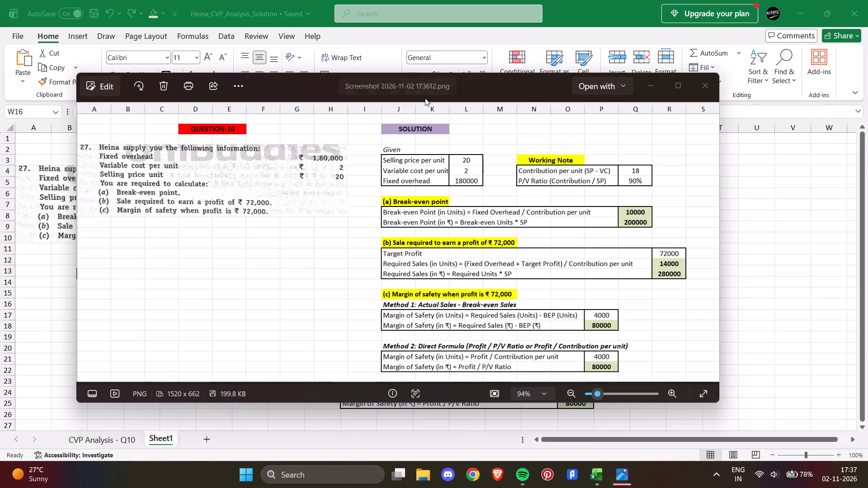
Close the Question 10 screenshot preview and the Heina_CVP_Analysis_Solution workbook.
{"action": "left_click", "coordinate": [713, 86]}
{"action": "left_click", "coordinate": [867, 0]}
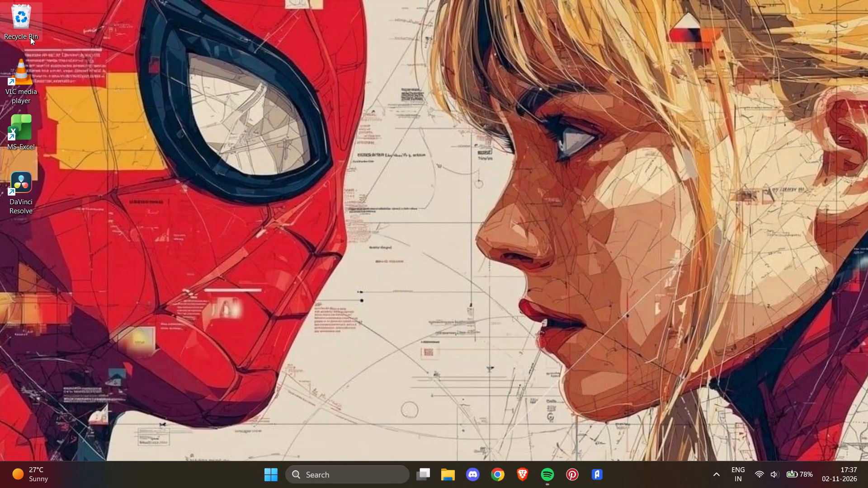
Check the contents of the Recycle Bin and close its window.
{"action": "left_click", "coordinate": [25, 21]}
{"action": "double_click", "coordinate": [20, 19]}
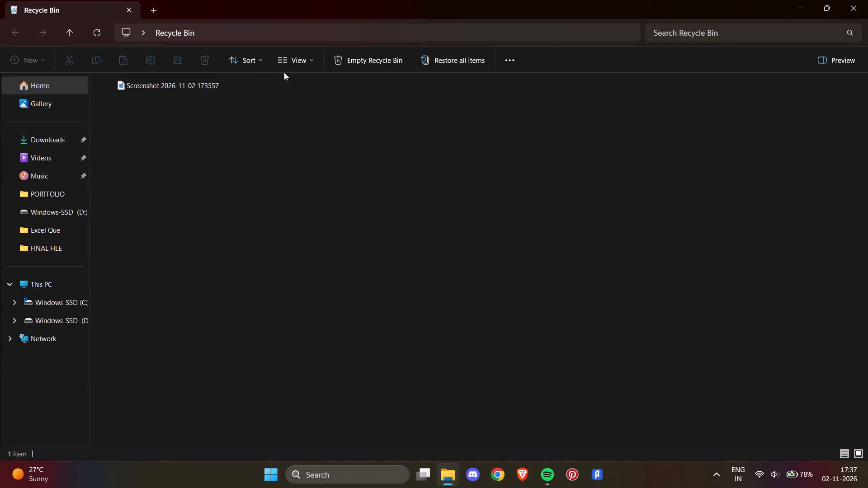
{"action": "left_click", "coordinate": [867, 0]}
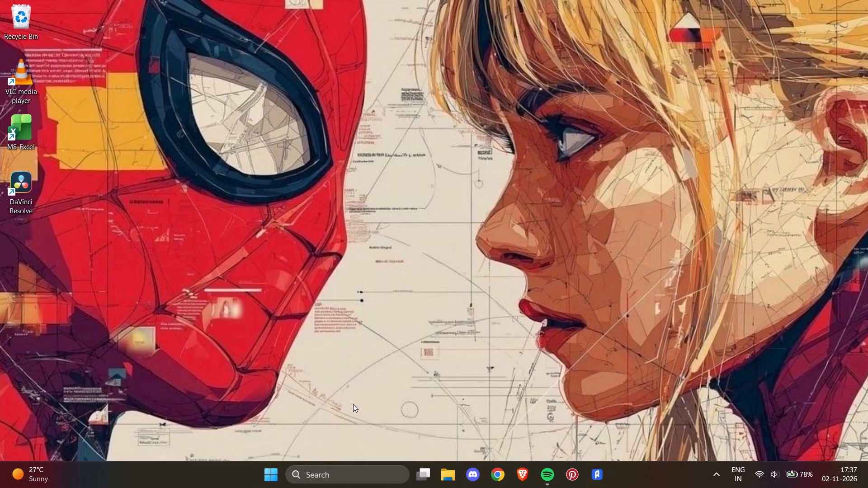
In File Explorer, open the FINAL FILE folder and view the QUE-2 and Flexible budget (data validation) images.
{"action": "left_click", "coordinate": [457, 477]}
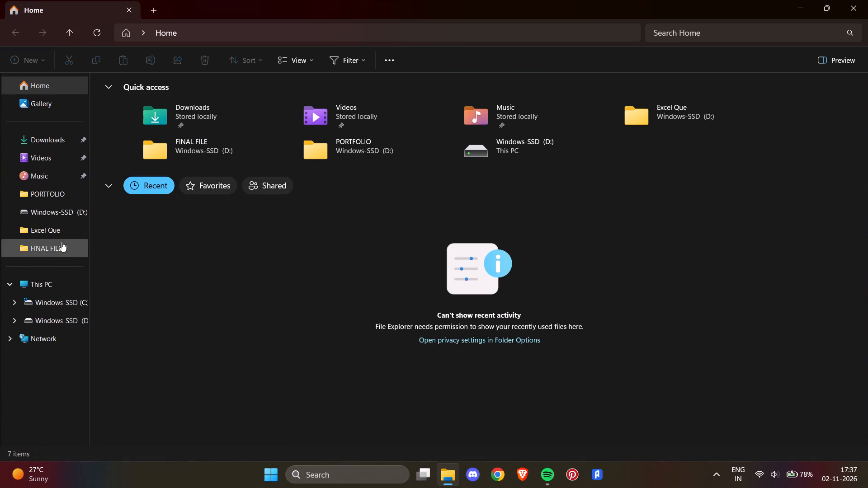
{"action": "left_click", "coordinate": [61, 229]}
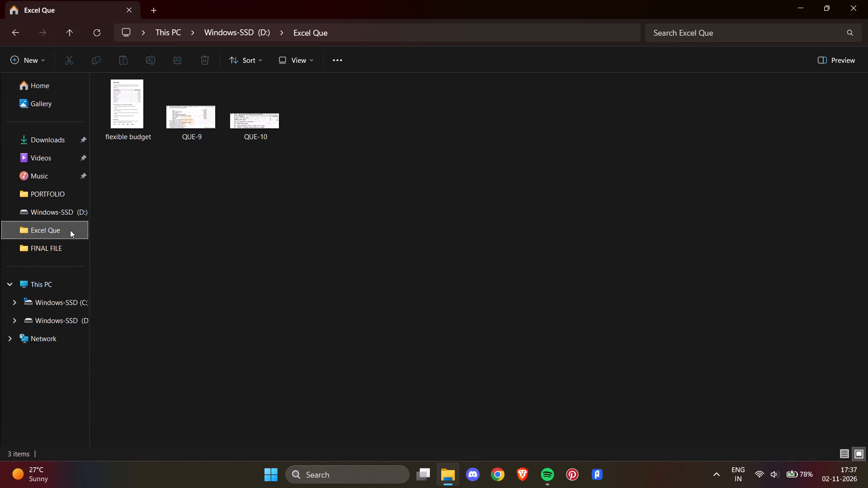
{"action": "left_click", "coordinate": [41, 245]}
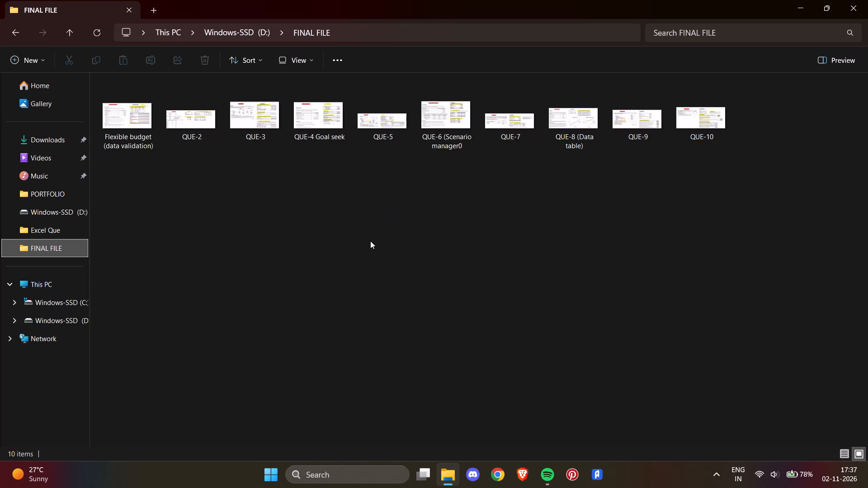
{"action": "double_click", "coordinate": [203, 127]}
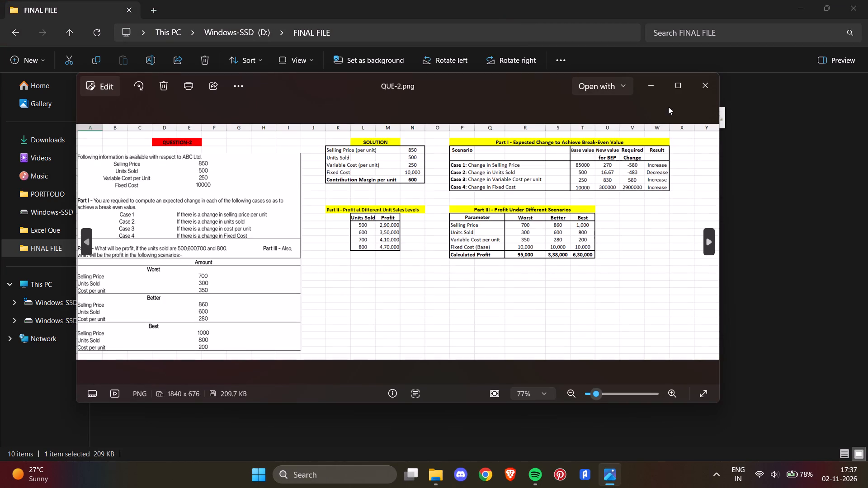
{"action": "left_click", "coordinate": [699, 86]}
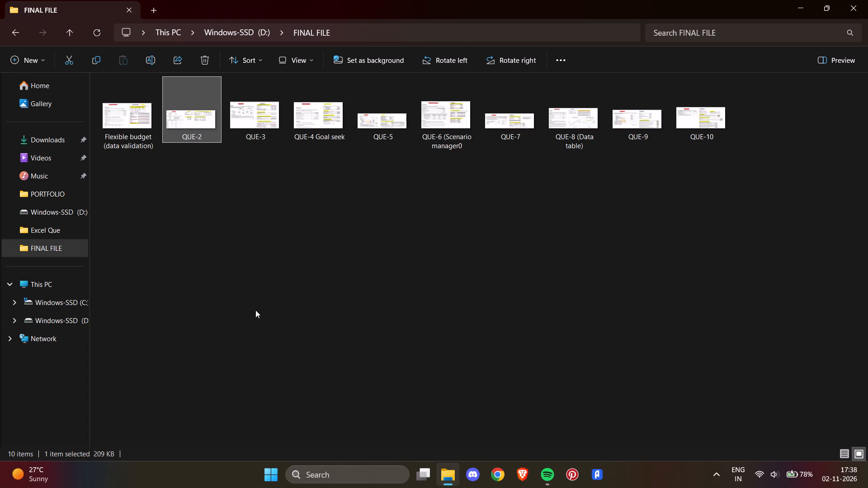
{"action": "double_click", "coordinate": [132, 130]}
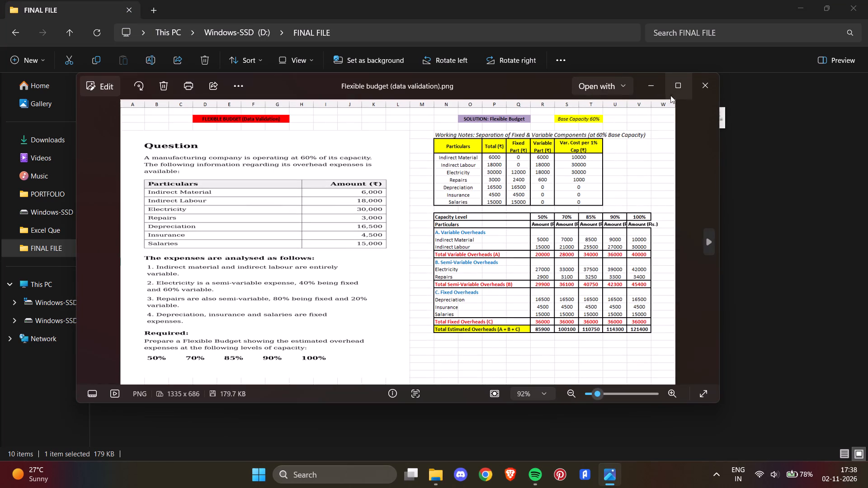
{"action": "left_click", "coordinate": [697, 87]}
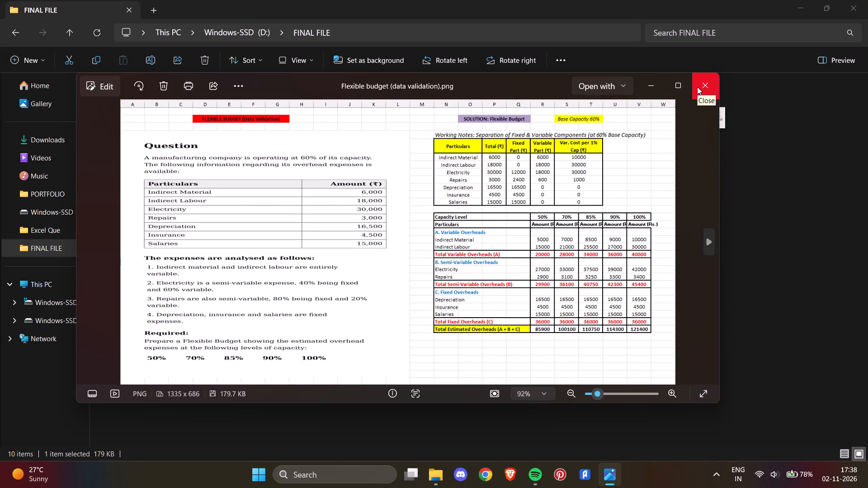
Review the solution images in FINAL FILE one after another, from QUE-2 through QUE-10.
{"action": "double_click", "coordinate": [211, 112]}
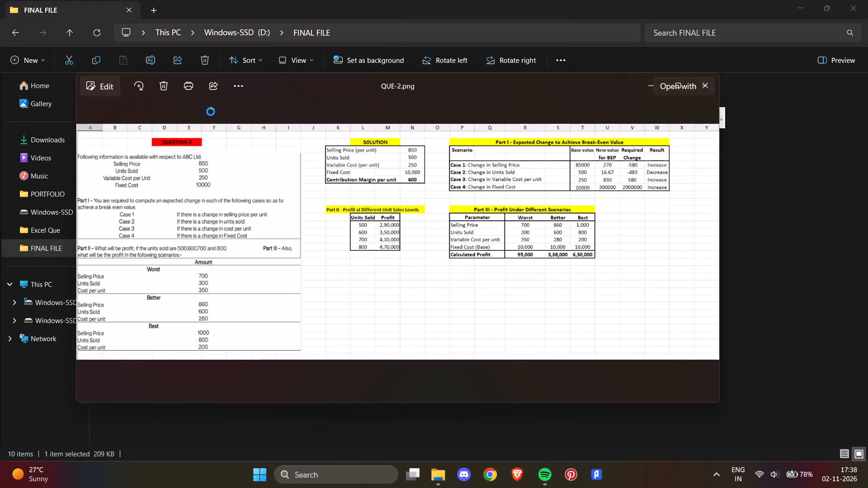
{"action": "key", "text": "Right"}
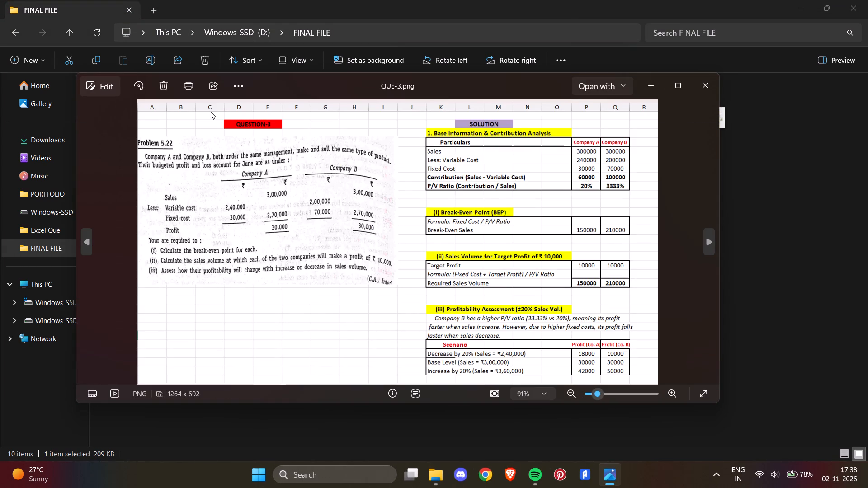
{"action": "key", "text": "Left"}
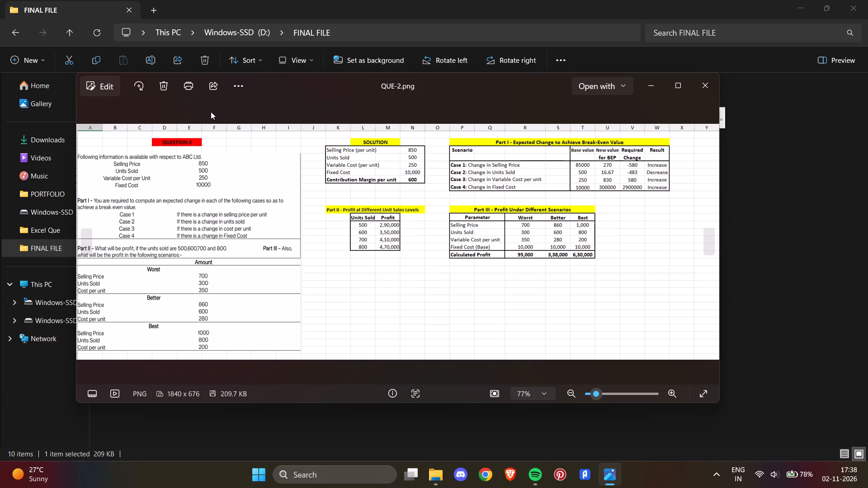
{"action": "key", "text": "Right"}
{"action": "key", "text": "Right"}
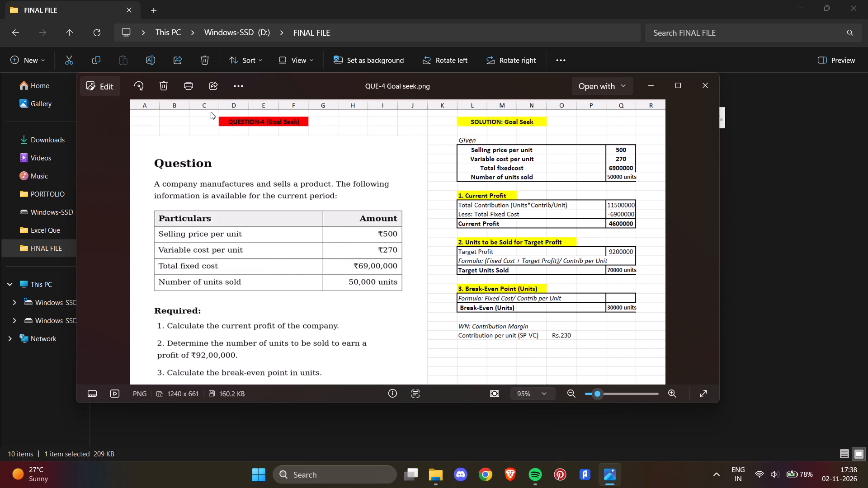
{"action": "key", "text": "Right"}
{"action": "key", "text": "Right"}
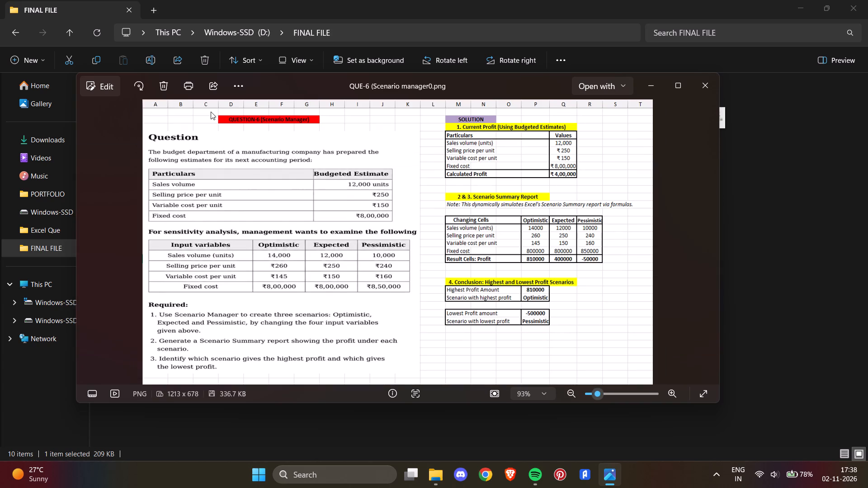
{"action": "key", "text": "Right"}
{"action": "key", "text": "Right"}
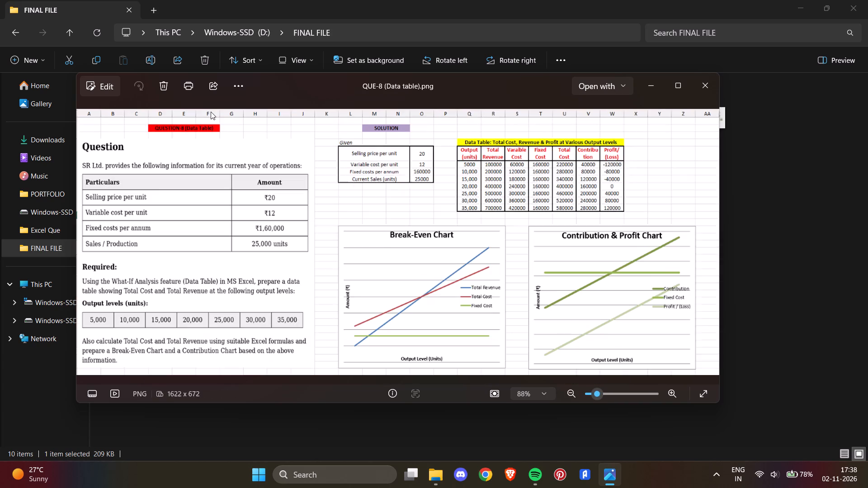
{"action": "key", "text": "Right"}
{"action": "key", "text": "Right"}
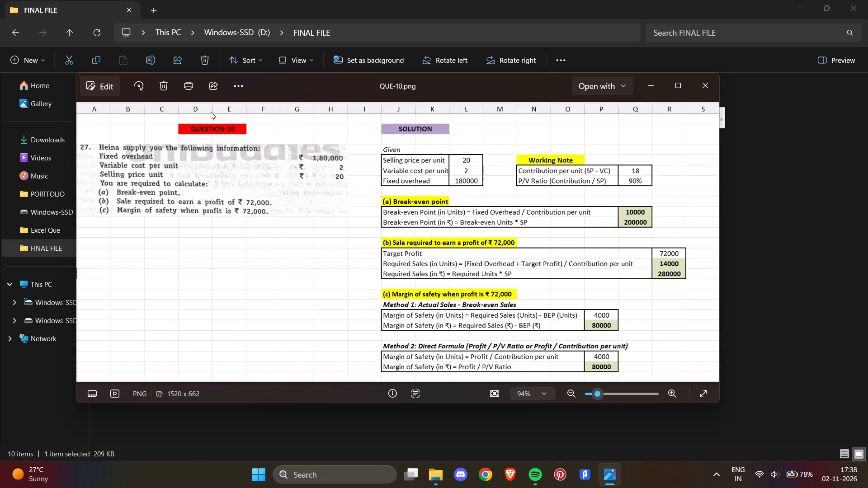
{"action": "key", "text": "Left"}
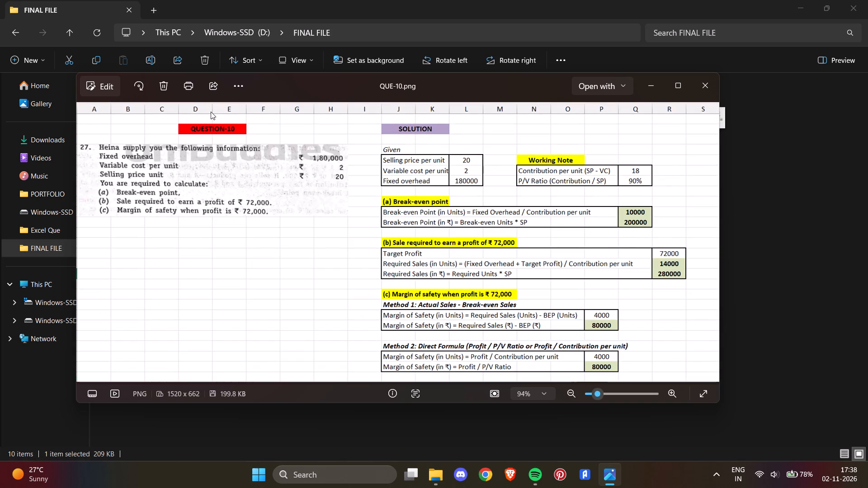